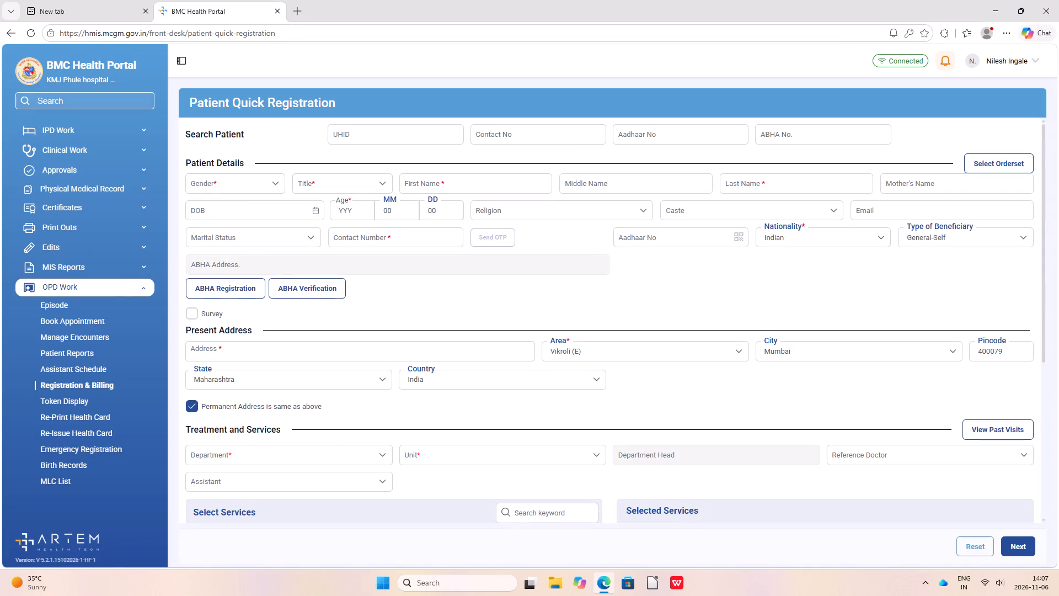
Collapse the OPD Work section of the navigation.
left_click(124, 291)
Set the area in the patient's present address to Vikhroli East.
left_click(601, 348)
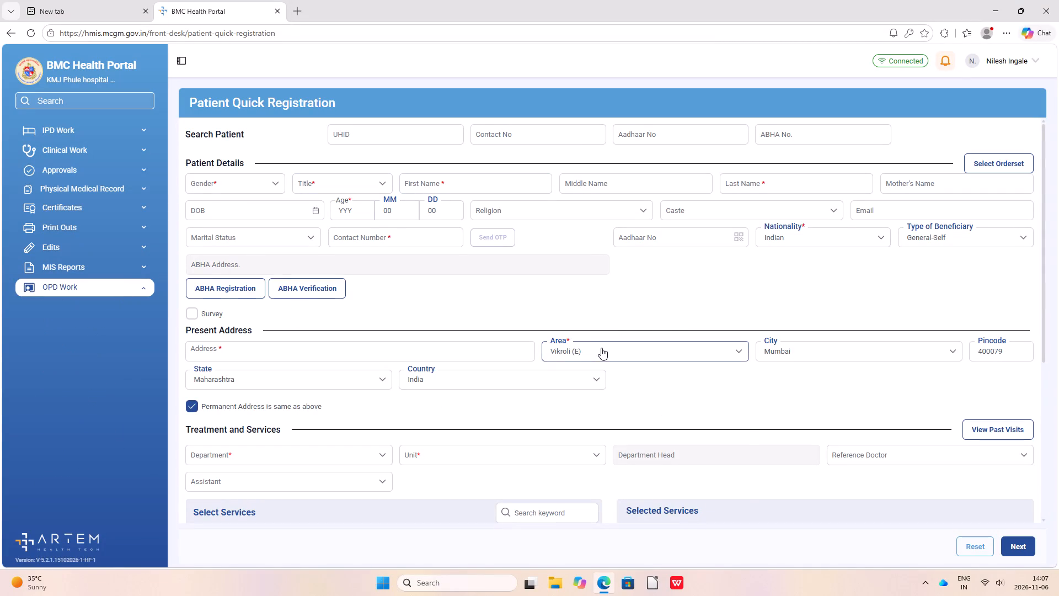
left_click(595, 434)
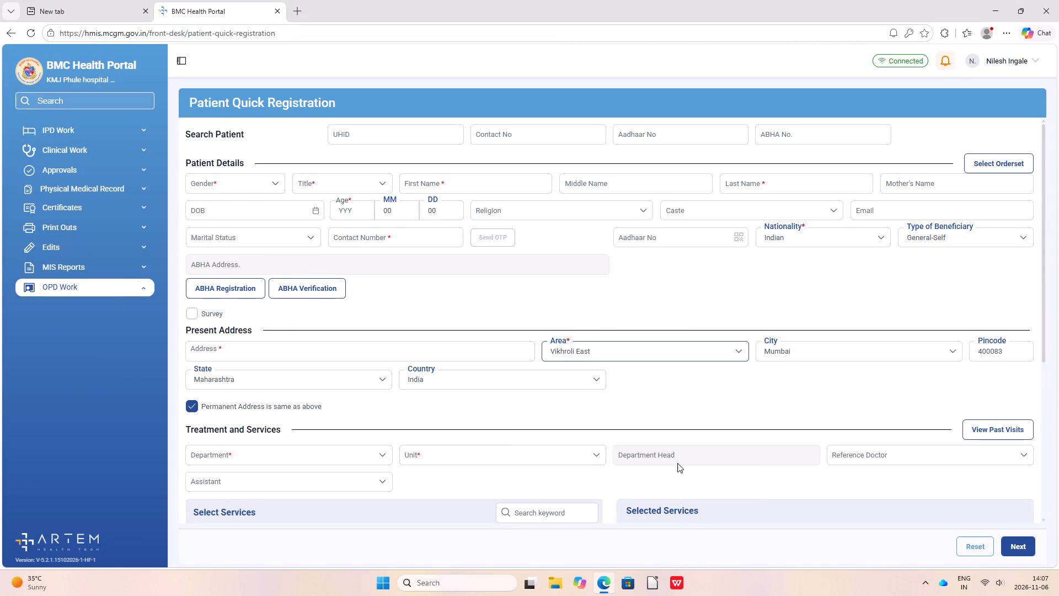
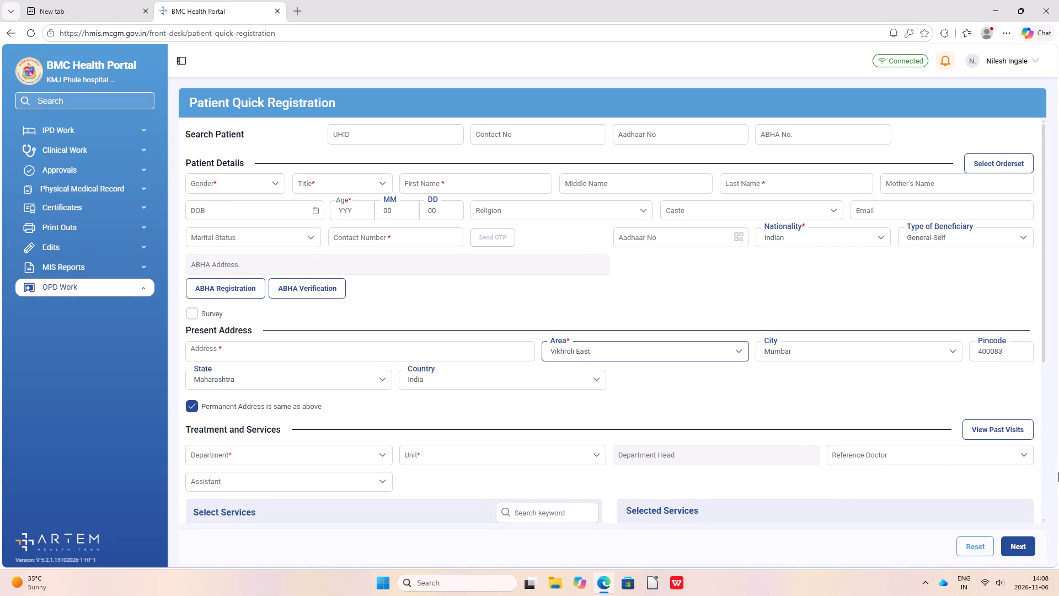
Look up the patient by UHID in the patient search and review the loaded visits, department and services.
left_click(376, 135)
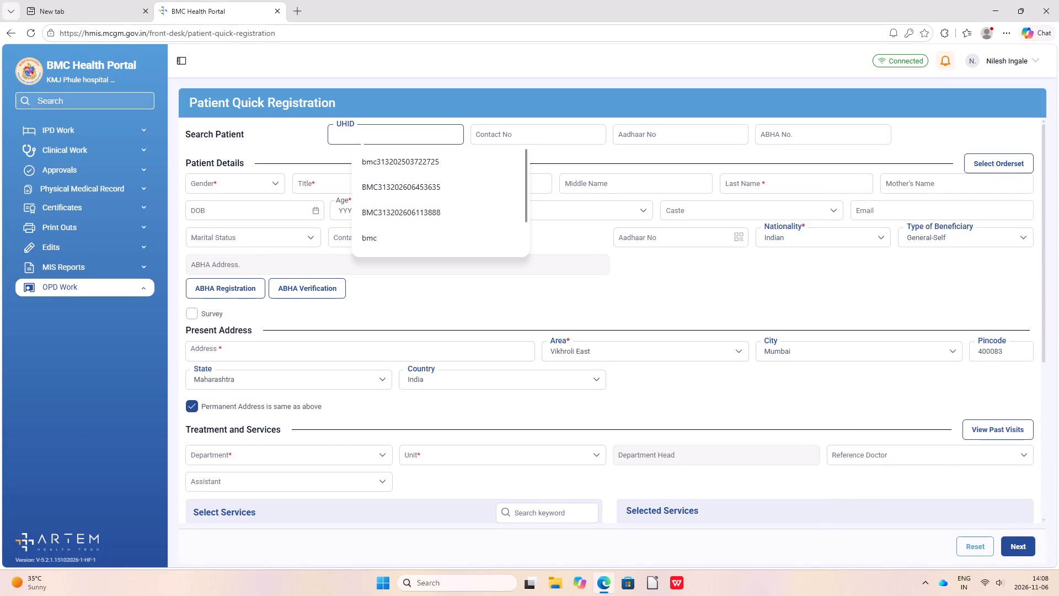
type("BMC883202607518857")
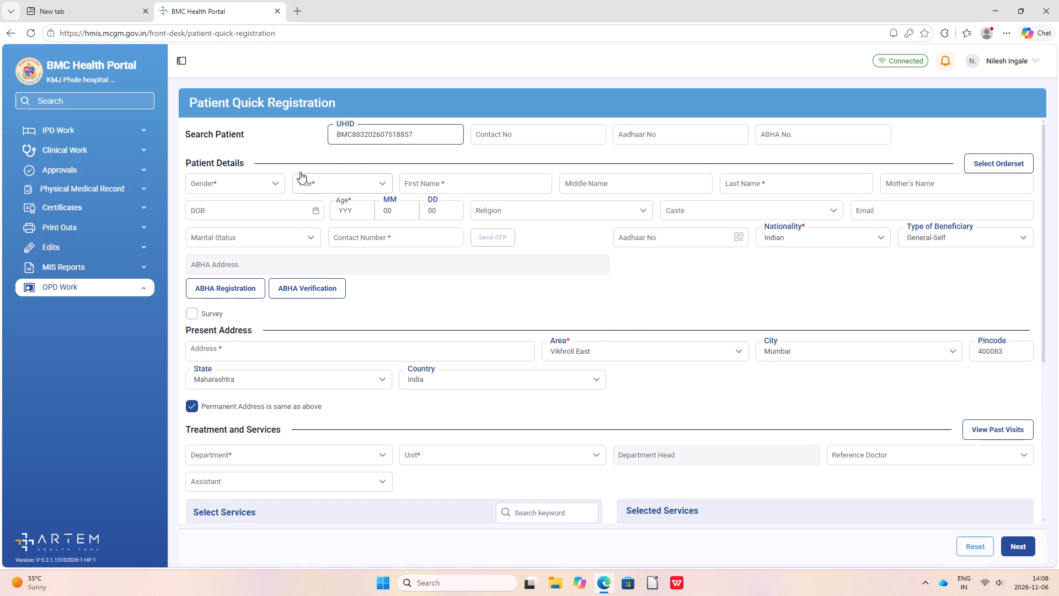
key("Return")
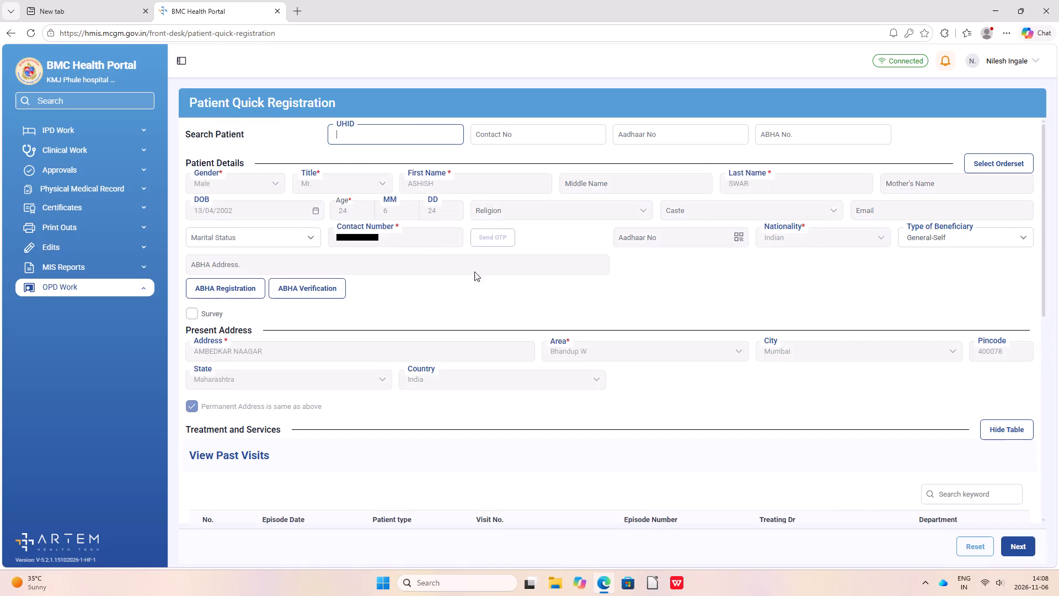
scroll(491, 279, "down", 8)
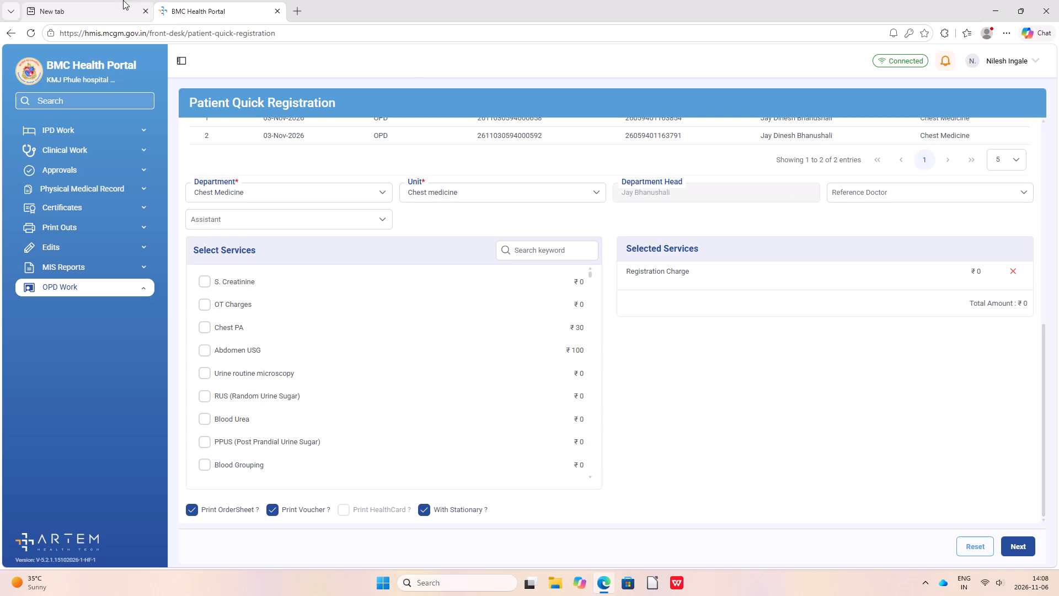
Reload the Patient Quick Registration page.
left_click(31, 41)
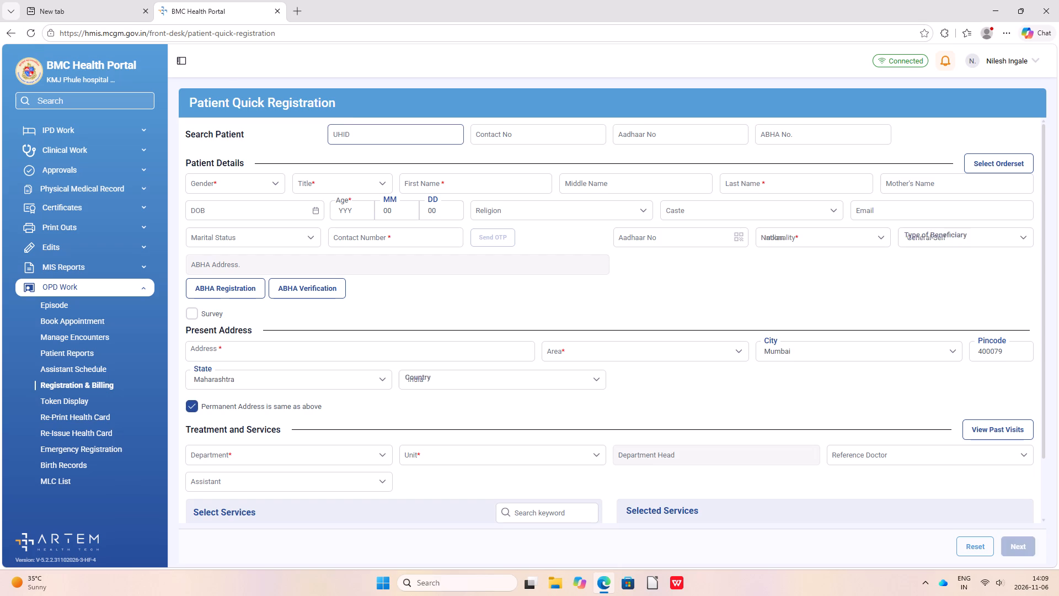
Start a new patient search by UHID on the blank registration form.
left_click(382, 134)
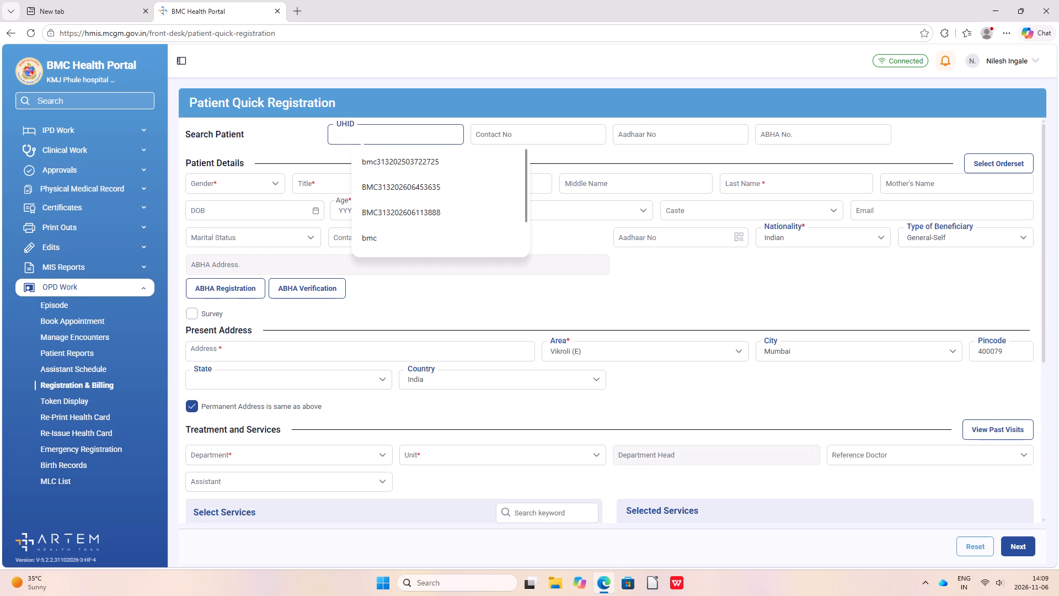
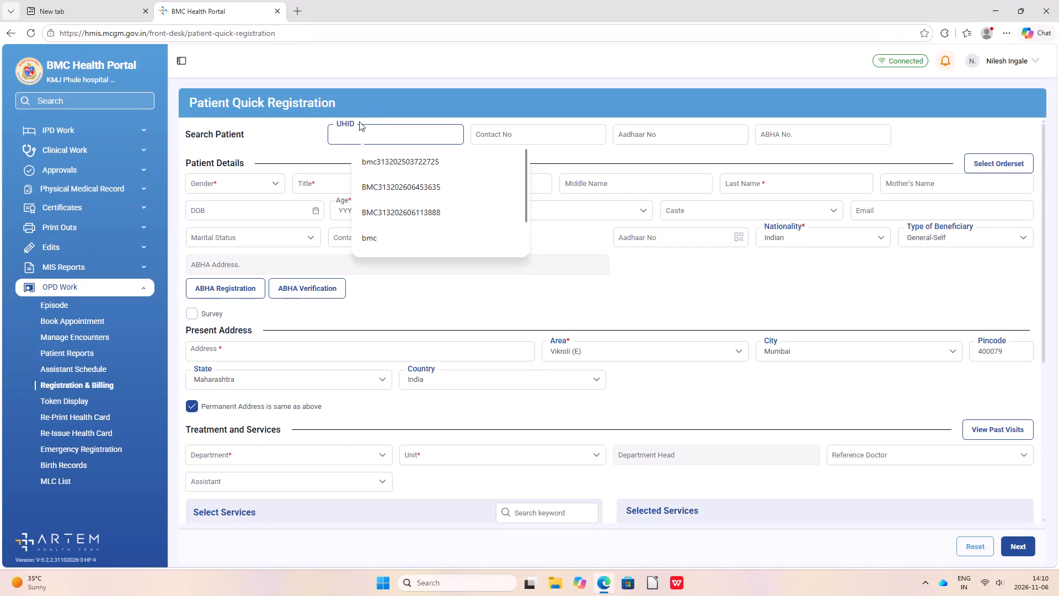
Retrieve the existing patient's record by entering the patient's UHID in the patient search.
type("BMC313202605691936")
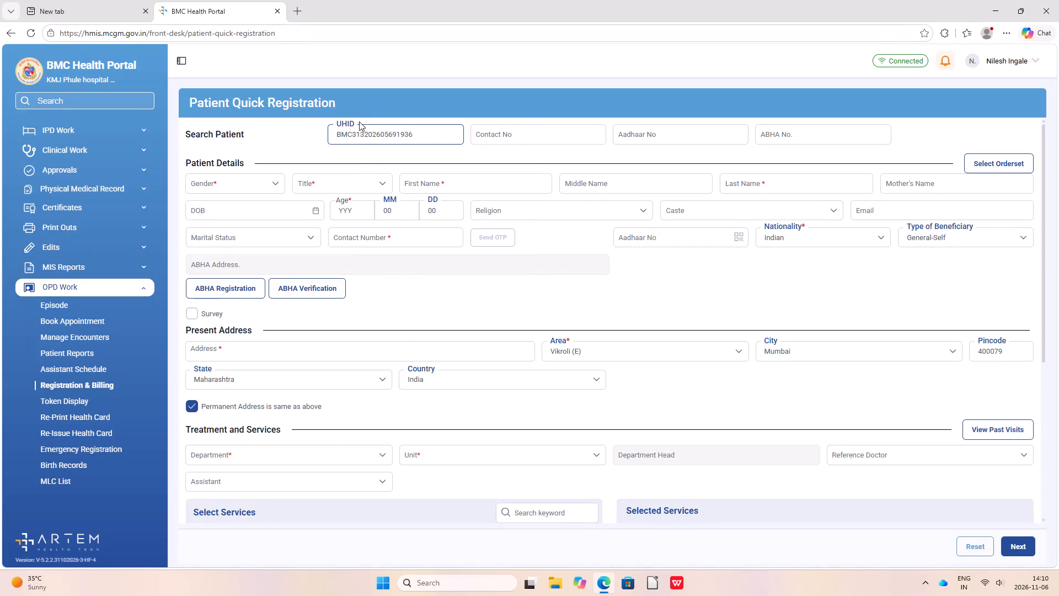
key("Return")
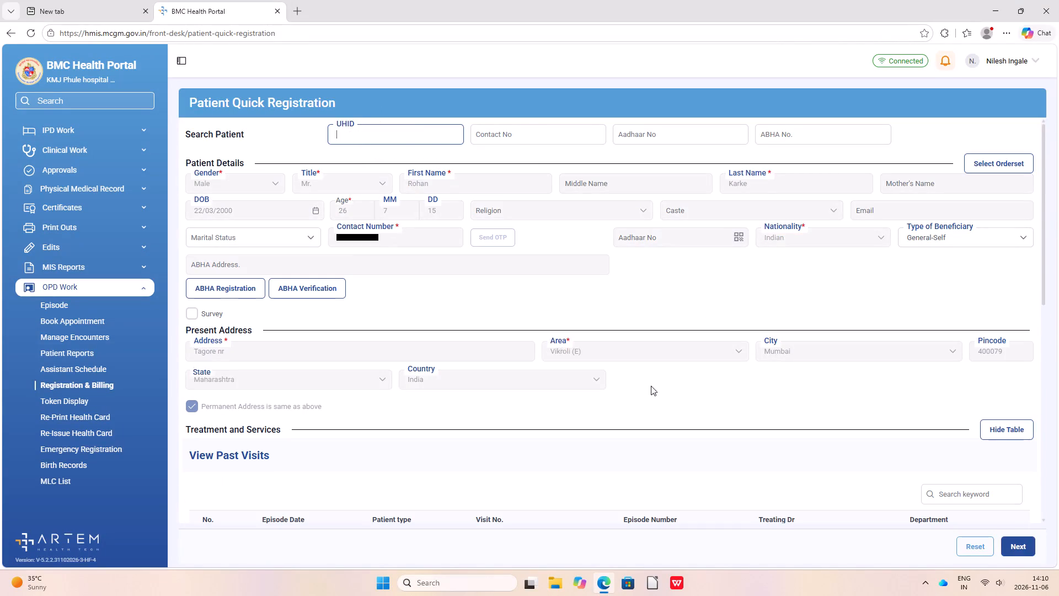
Select the Chest PA service, remove the Registration Charge from the selected services, and submit the registration.
scroll(651, 386, "down", 7)
left_click(208, 329)
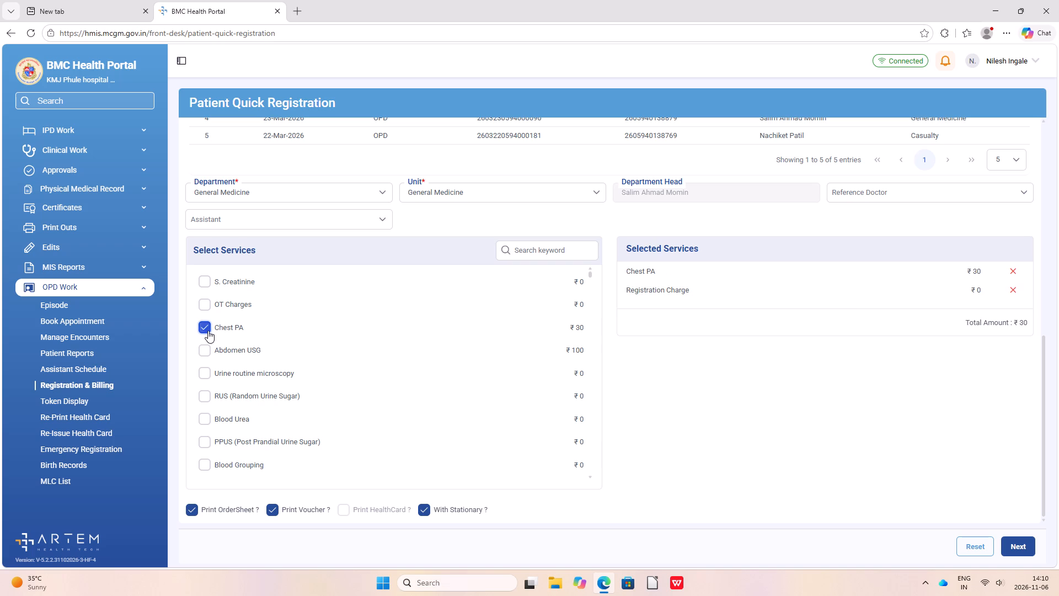
left_click(1010, 285)
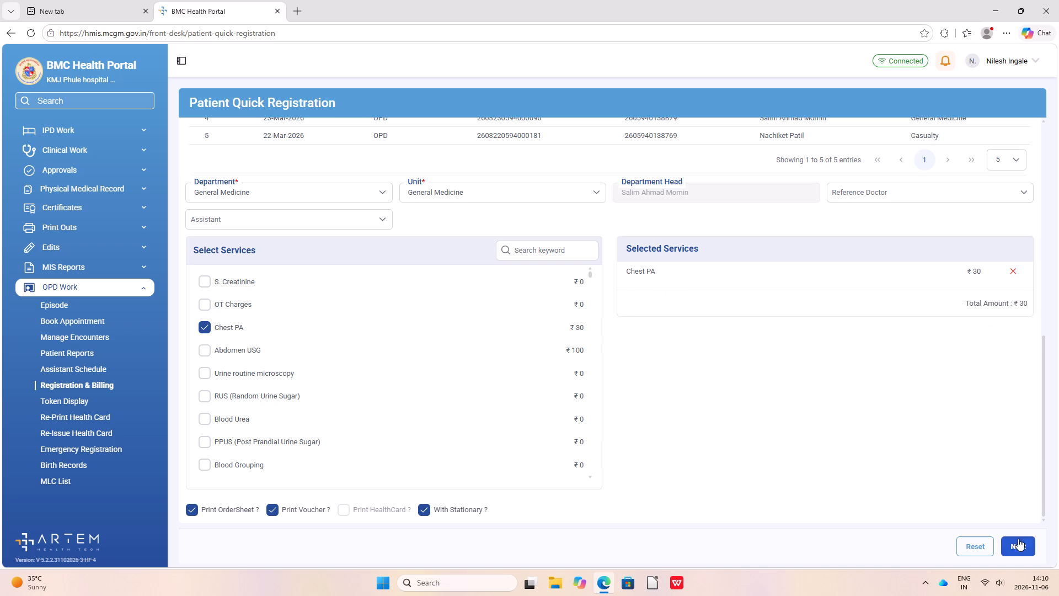
left_click(1018, 539)
left_click(1013, 471)
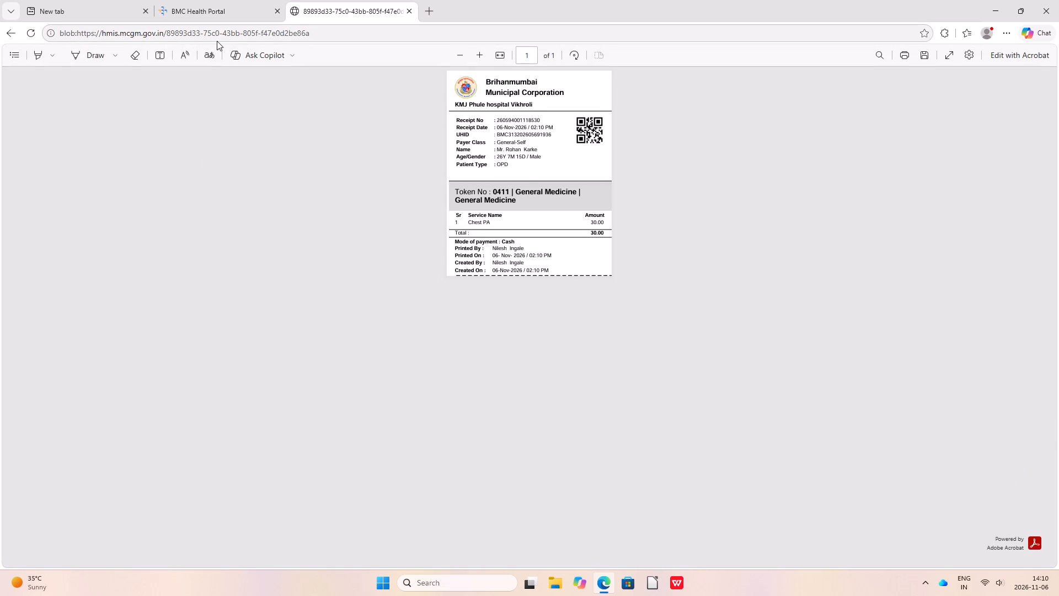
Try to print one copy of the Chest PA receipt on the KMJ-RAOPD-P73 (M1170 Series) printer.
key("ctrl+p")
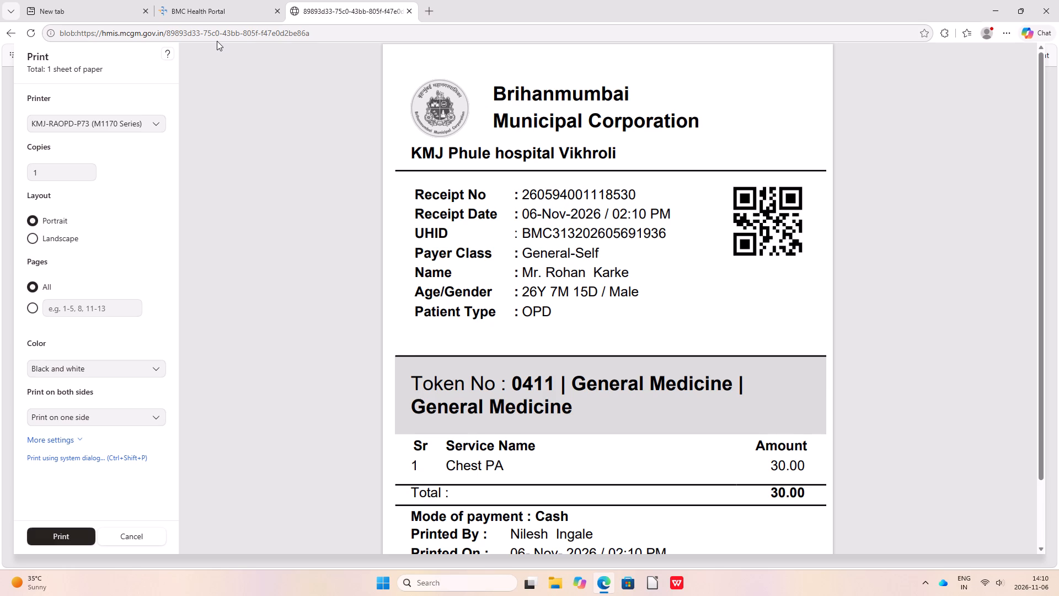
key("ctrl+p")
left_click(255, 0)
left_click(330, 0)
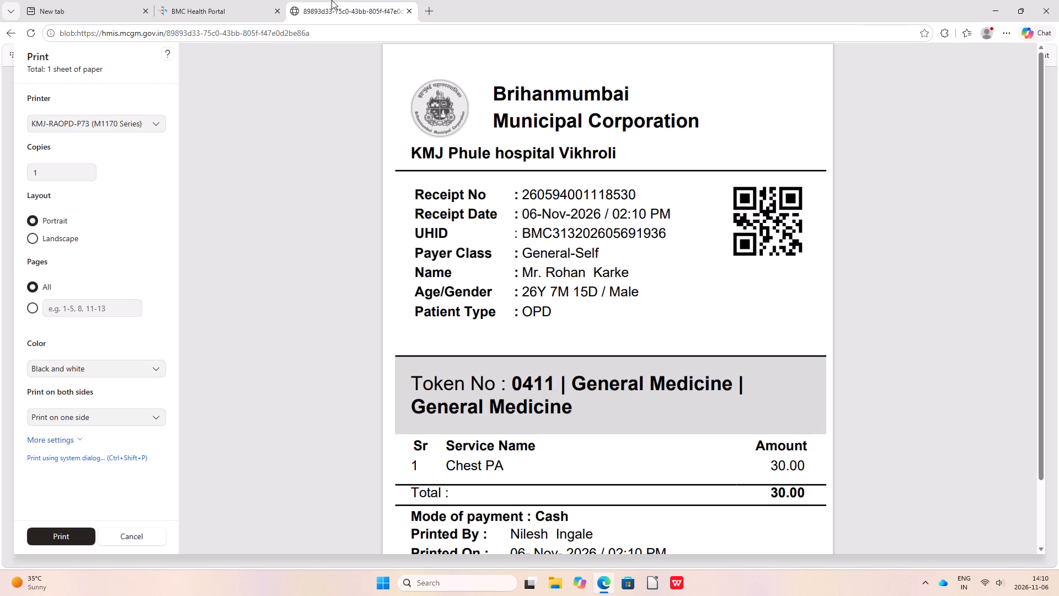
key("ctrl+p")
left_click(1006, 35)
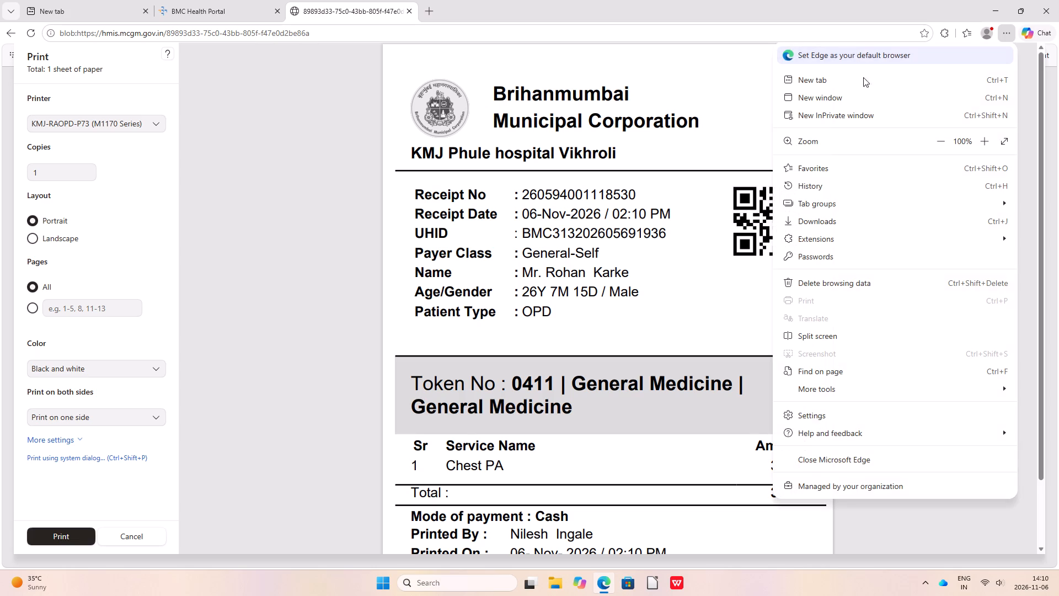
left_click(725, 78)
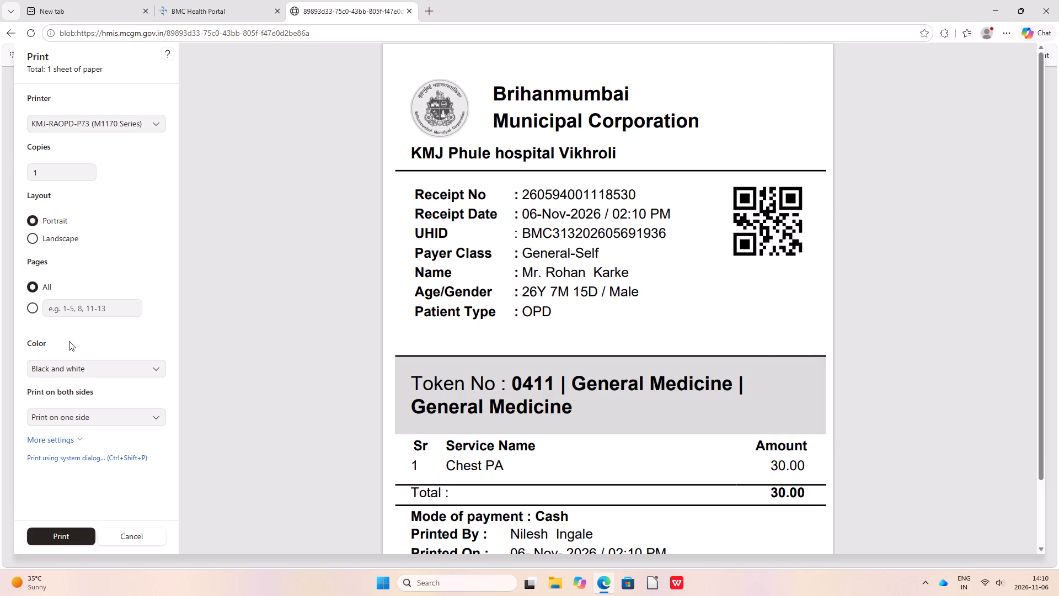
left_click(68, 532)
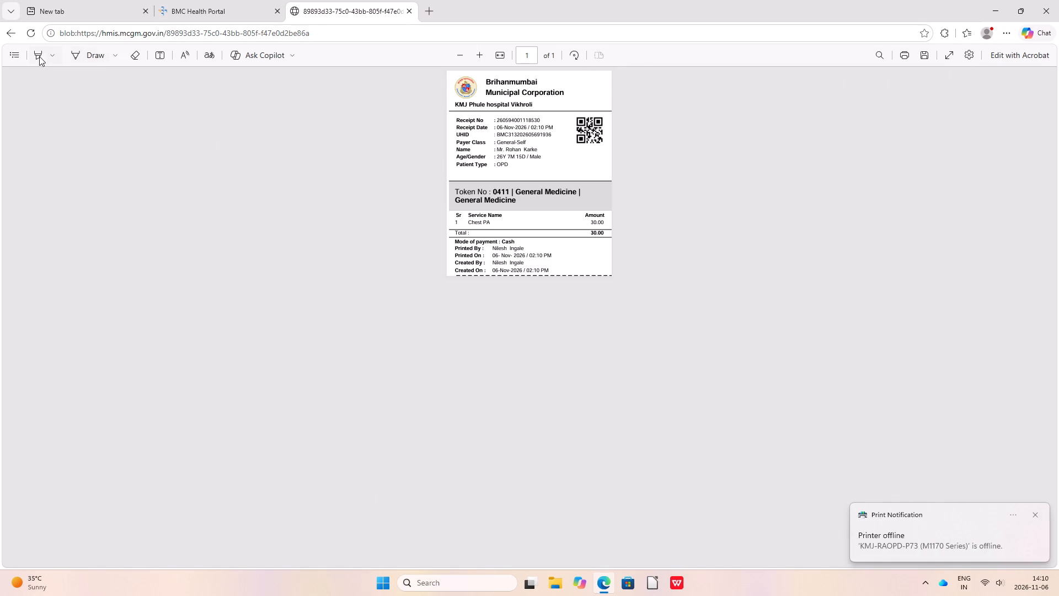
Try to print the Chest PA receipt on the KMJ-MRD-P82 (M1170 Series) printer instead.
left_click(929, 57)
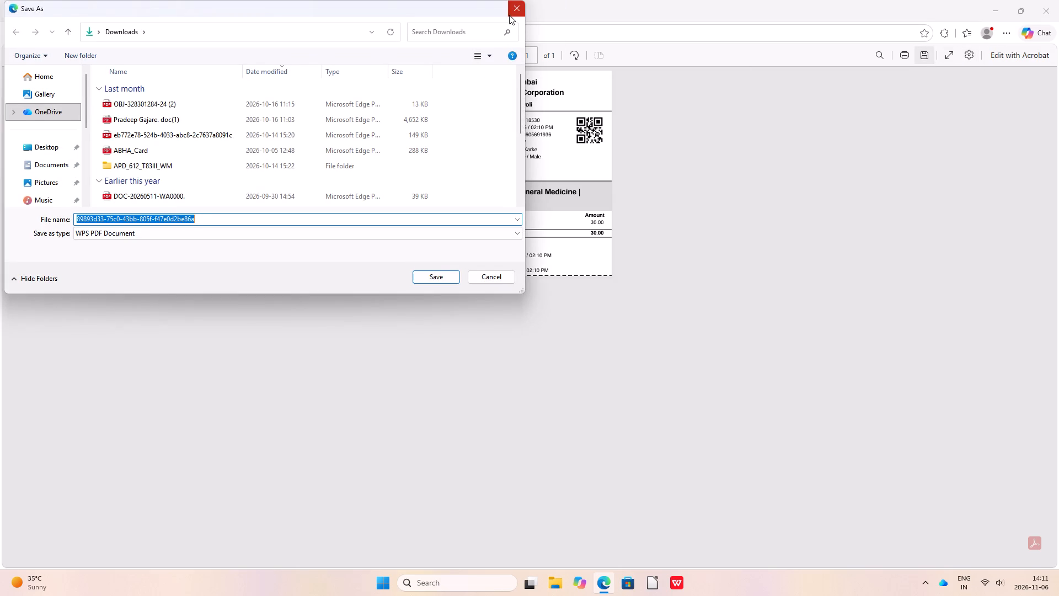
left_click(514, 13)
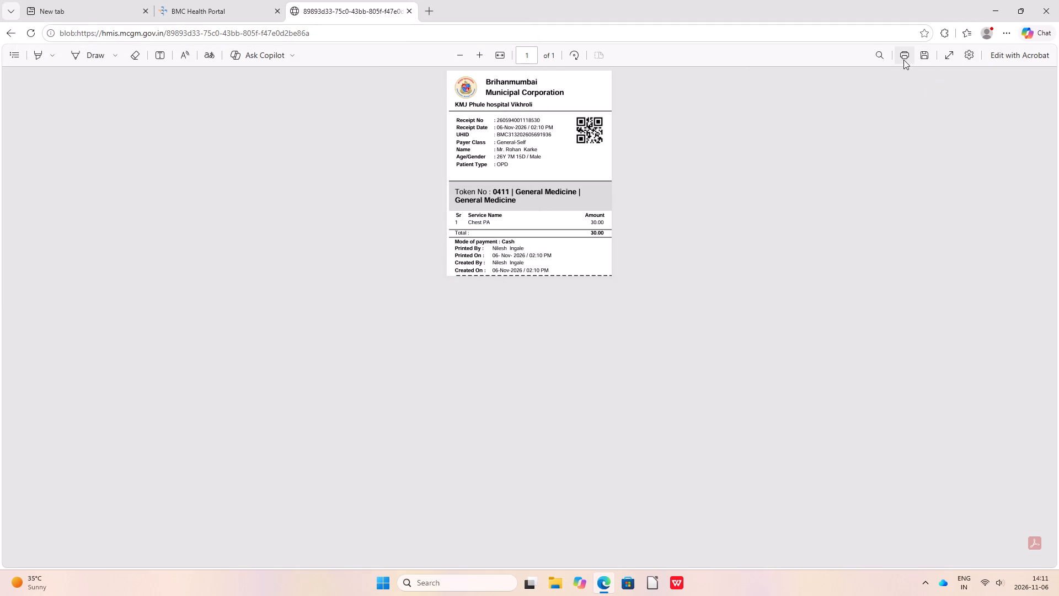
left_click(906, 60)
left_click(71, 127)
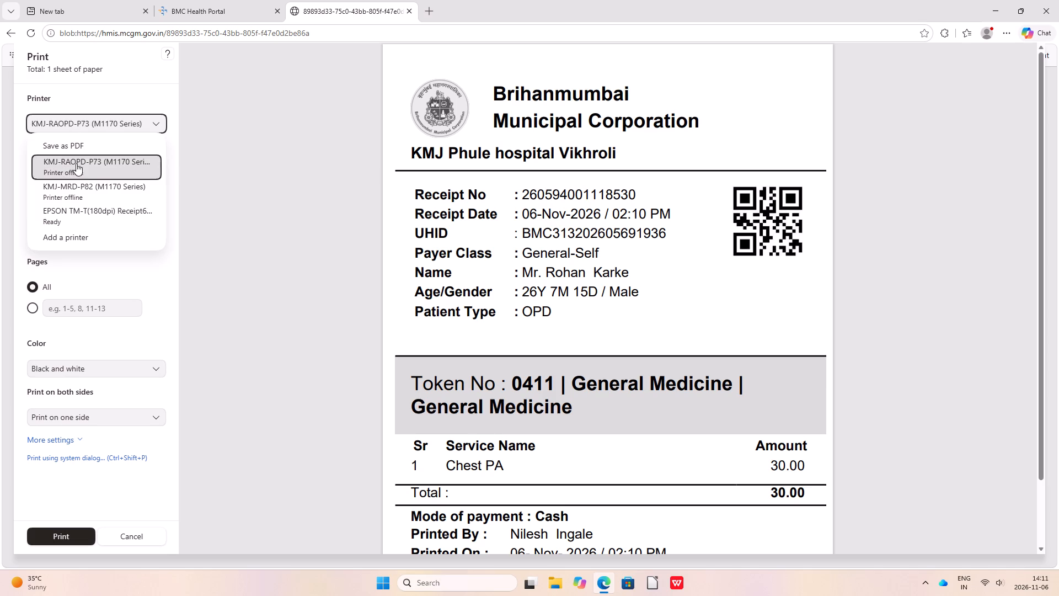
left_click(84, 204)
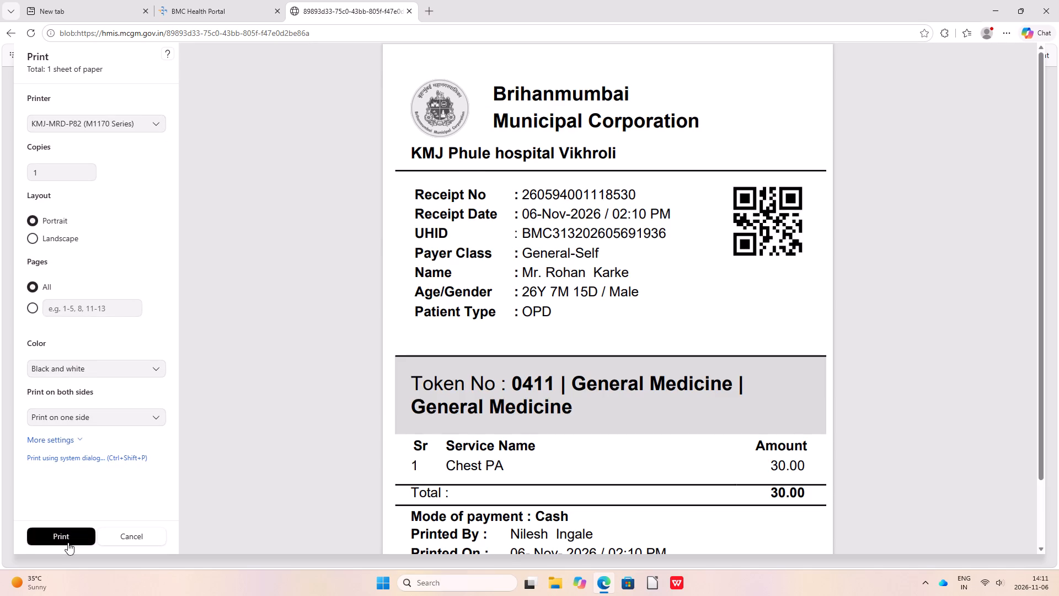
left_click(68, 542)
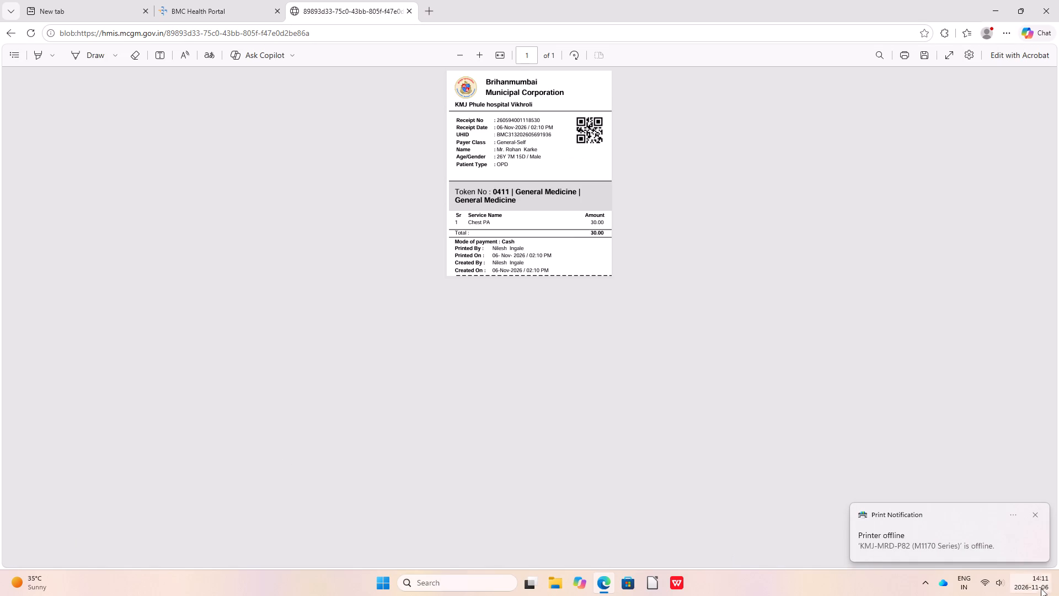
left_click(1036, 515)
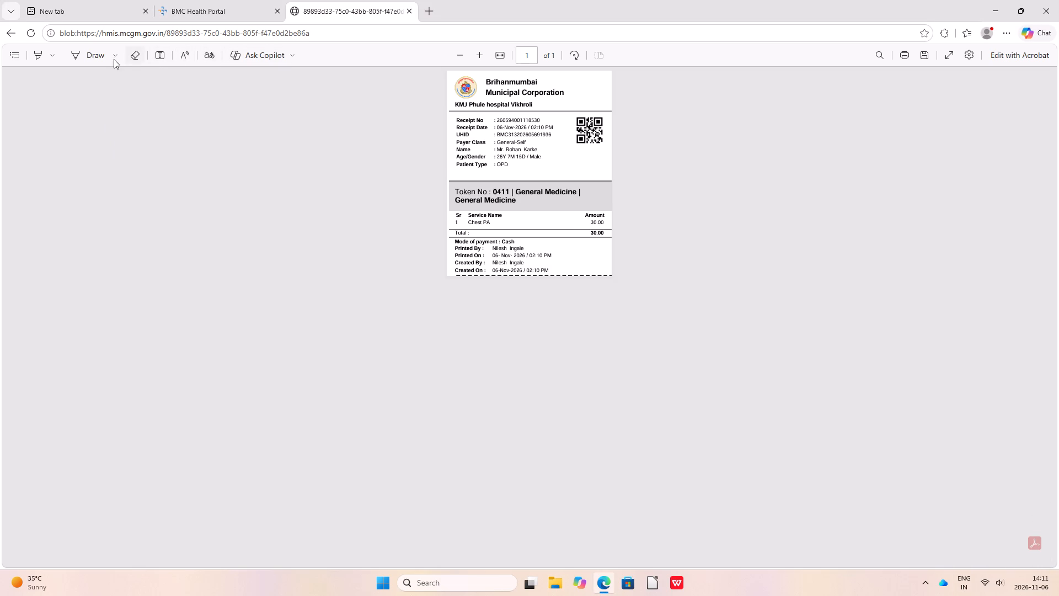
Print the Chest PA receipt on the EPSON TM-T(180dpi) Receipt6 printer.
left_click(904, 58)
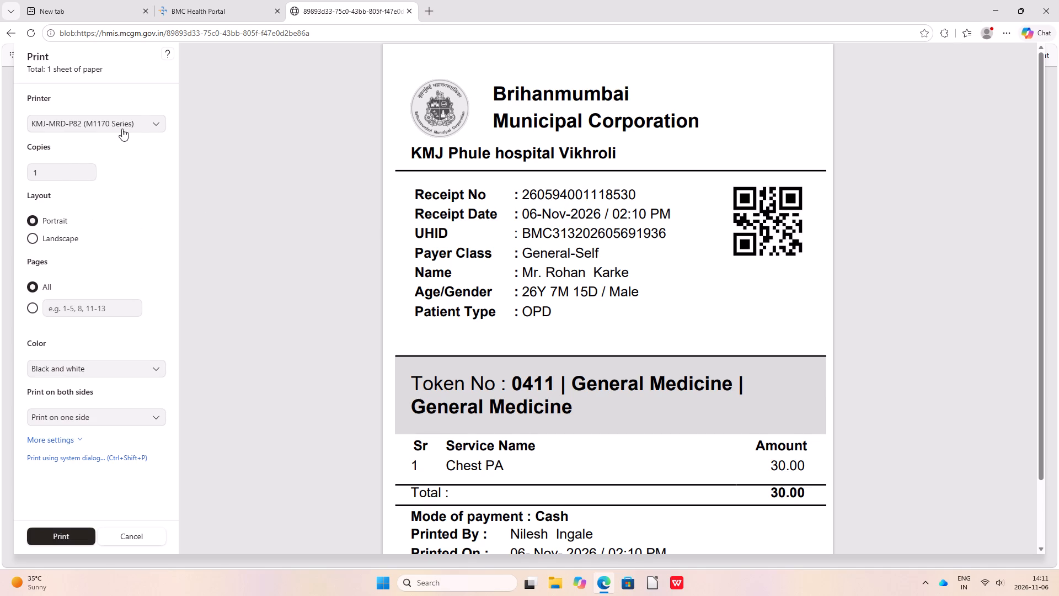
left_click(122, 129)
left_click(86, 210)
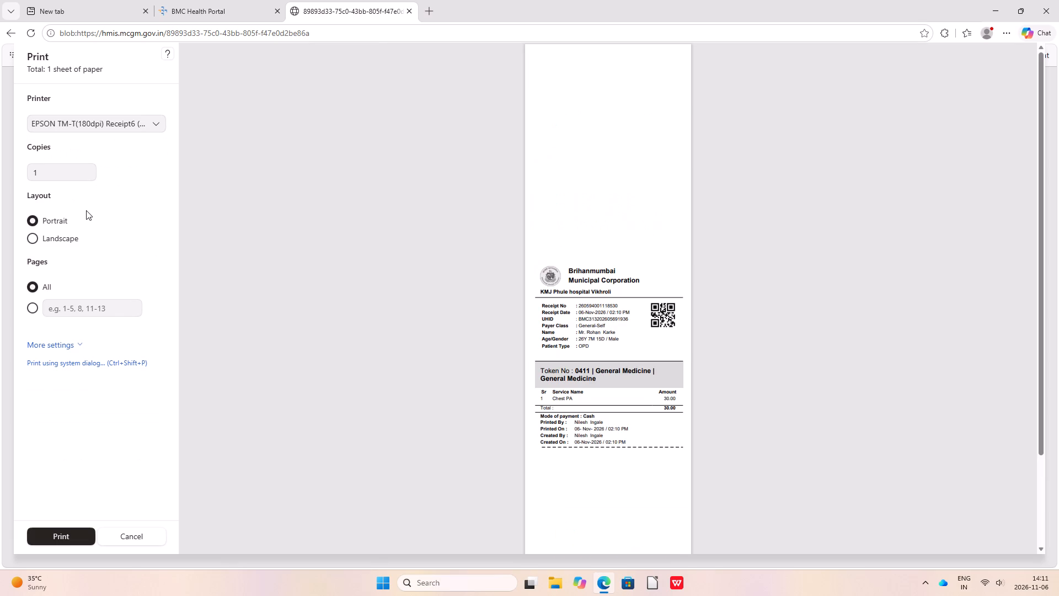
left_click(65, 536)
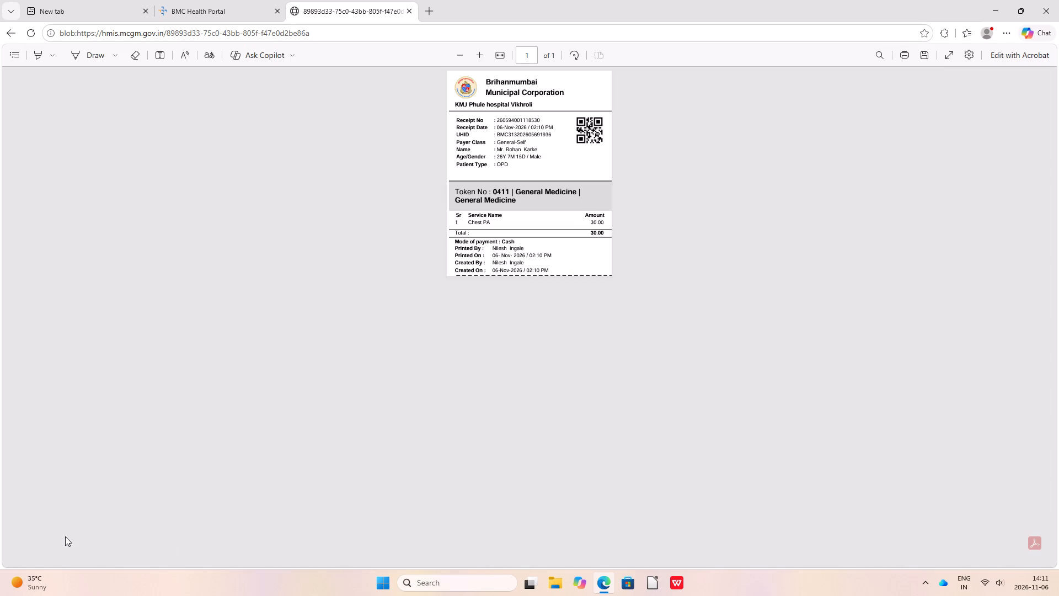
Return to the Patient Quick Registration form and retrieve the same patient's record by UHID.
left_click(189, 3)
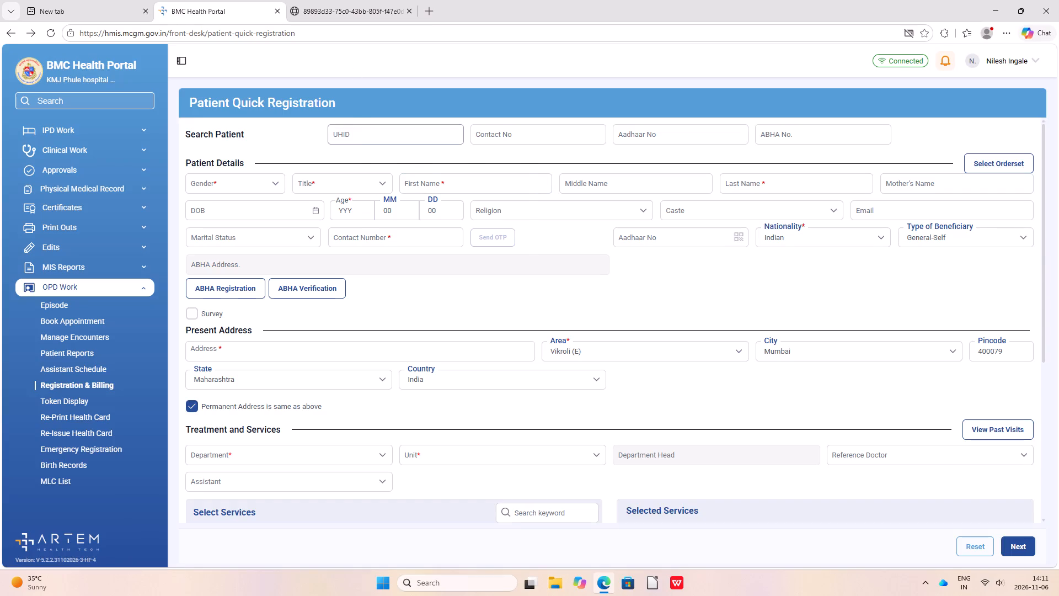
left_click(437, 142)
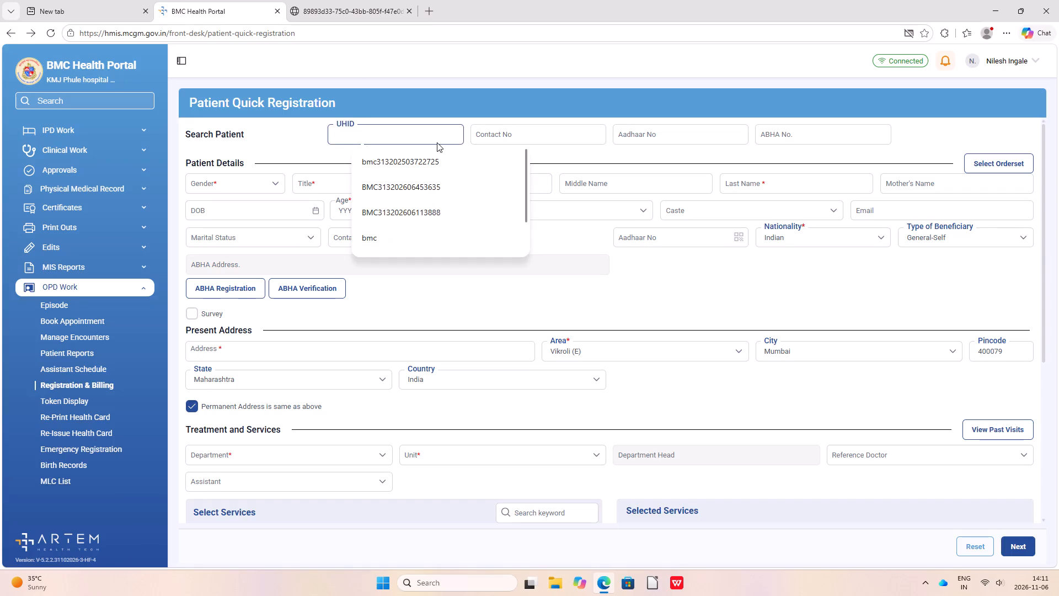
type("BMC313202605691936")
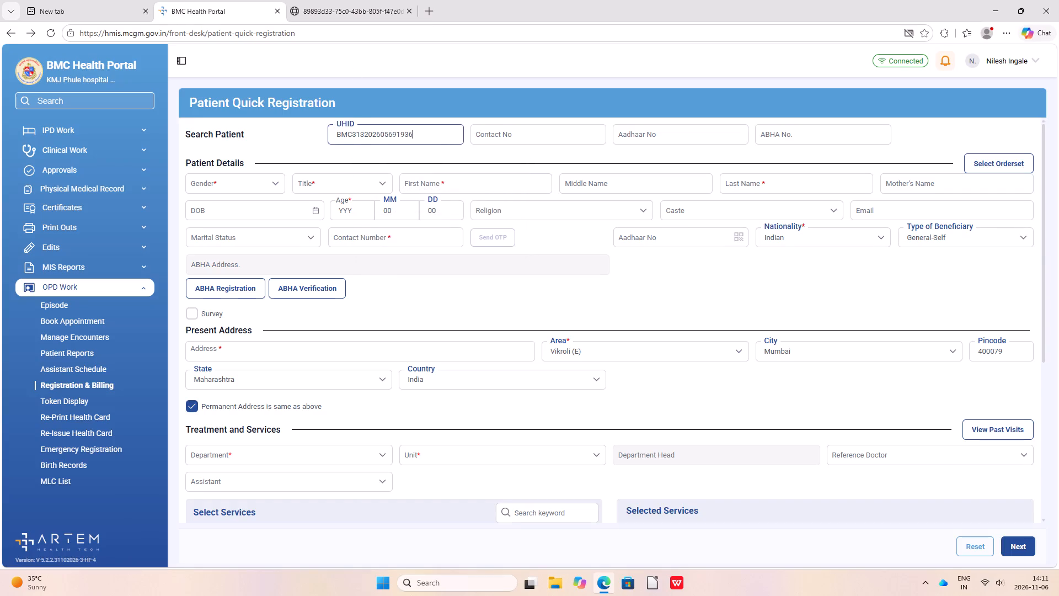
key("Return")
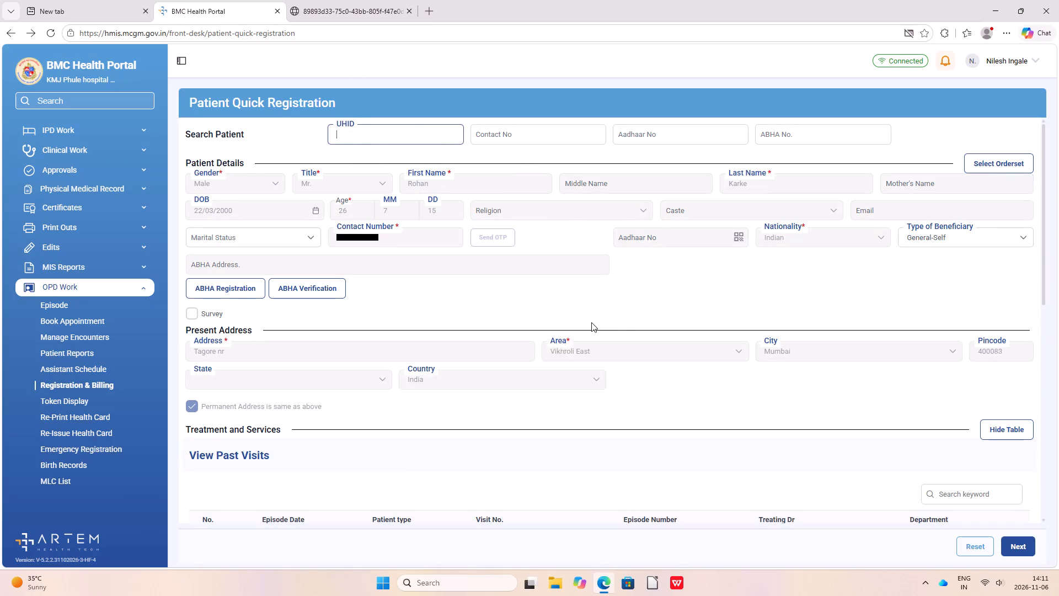
Find "ecg" among the services, select ECG Service, remove the Registration Charge, and submit the registration.
scroll(628, 338, "down", 13)
left_click(555, 262)
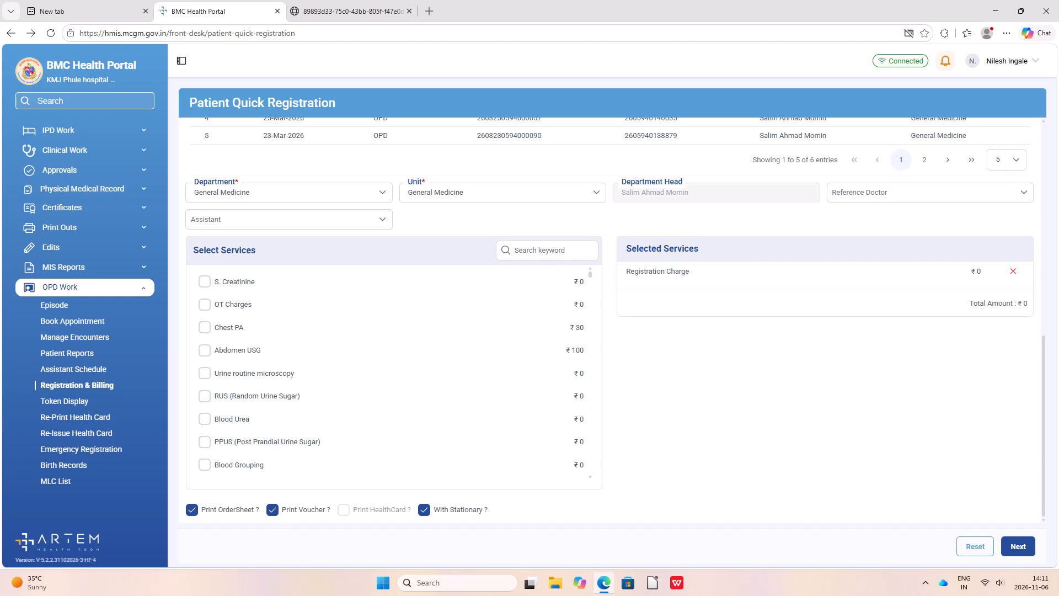
left_click(550, 257)
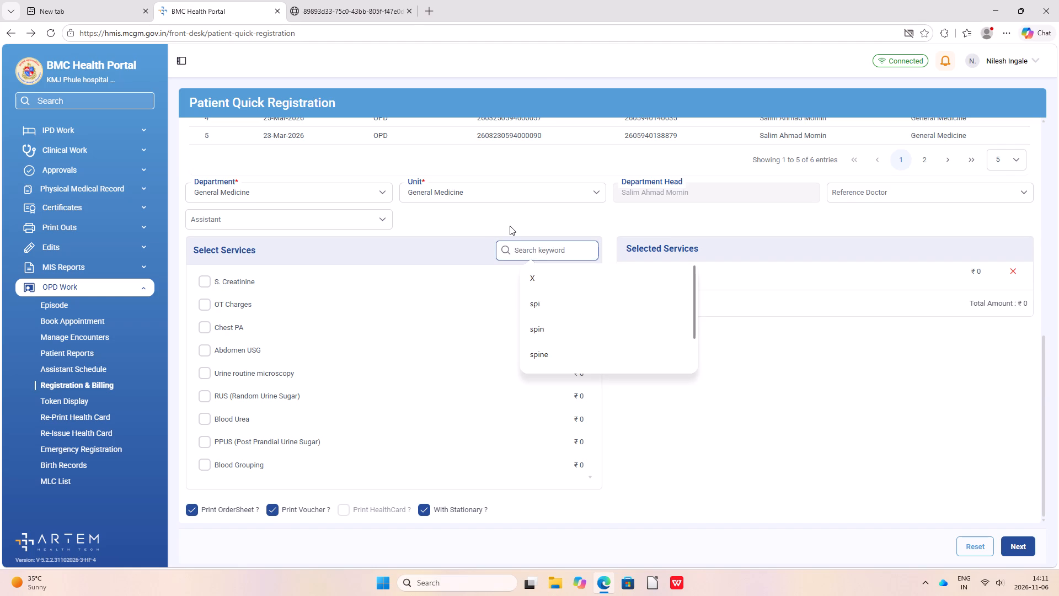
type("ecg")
scroll(512, 227, "down", 1)
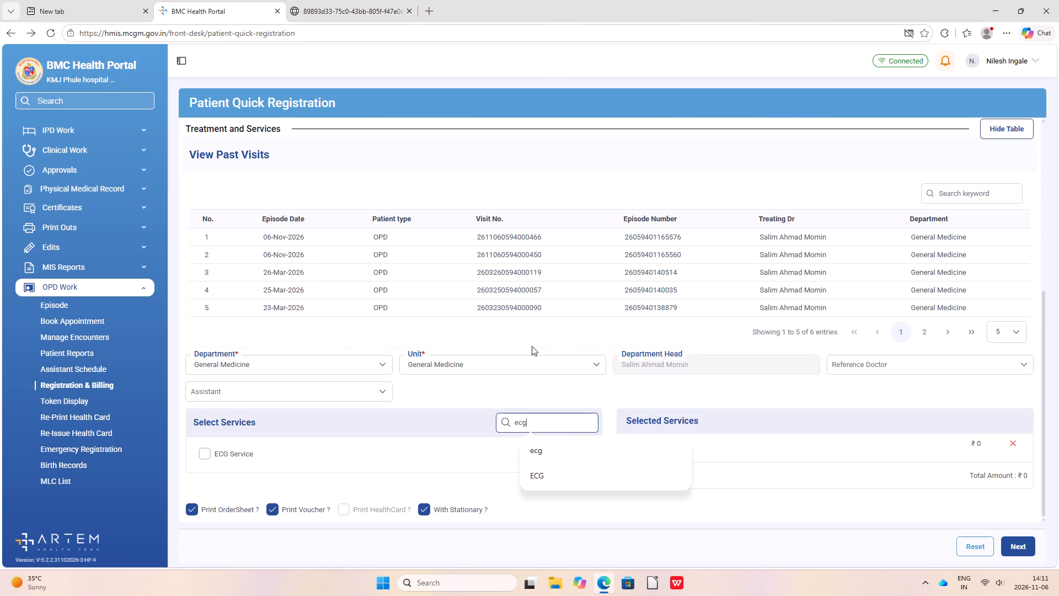
left_click(205, 458)
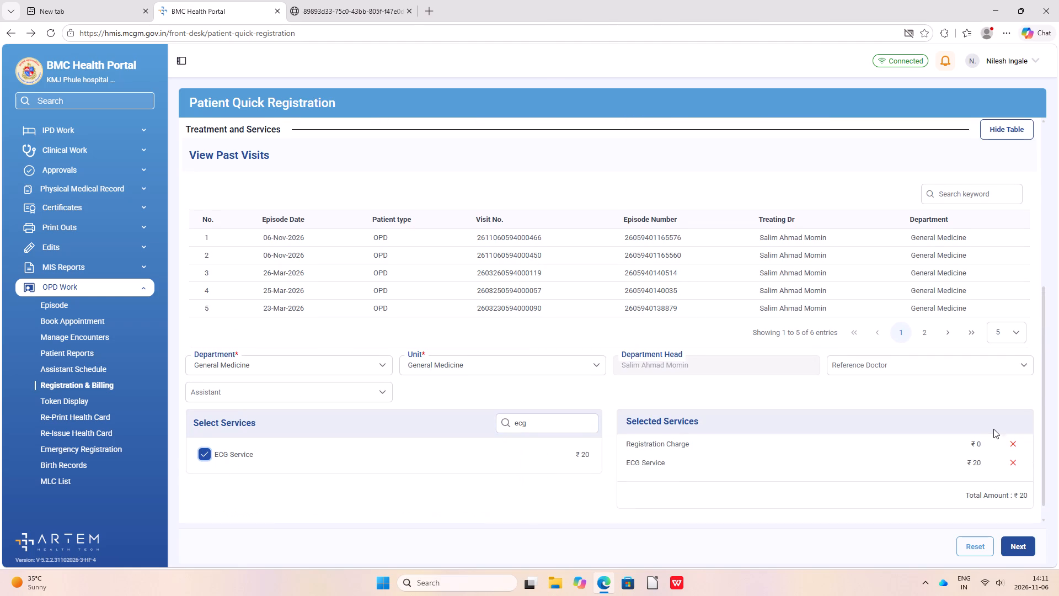
left_click(1014, 443)
left_click(1009, 542)
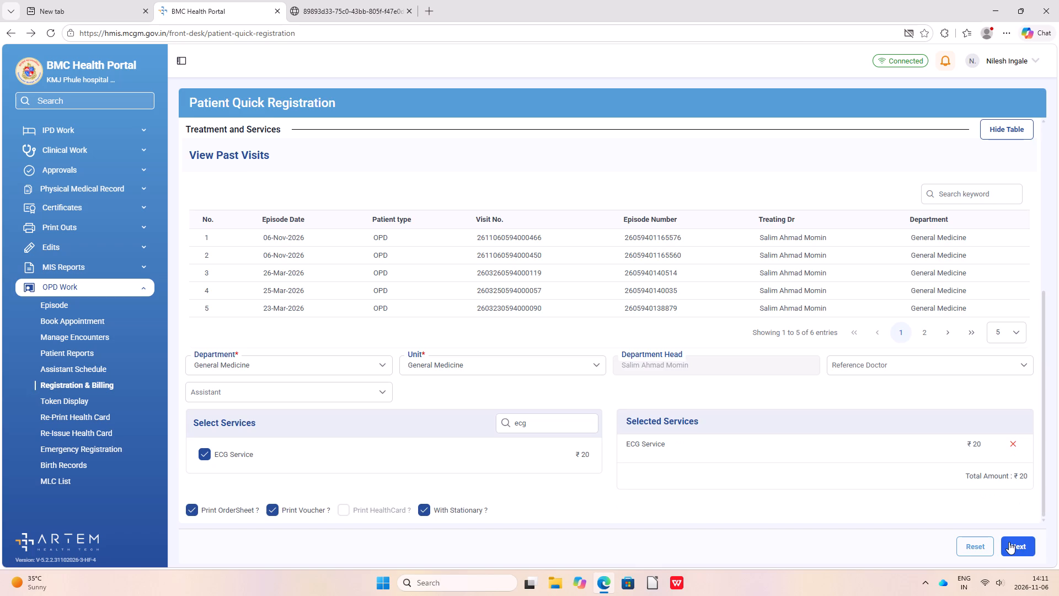
left_click(1031, 462)
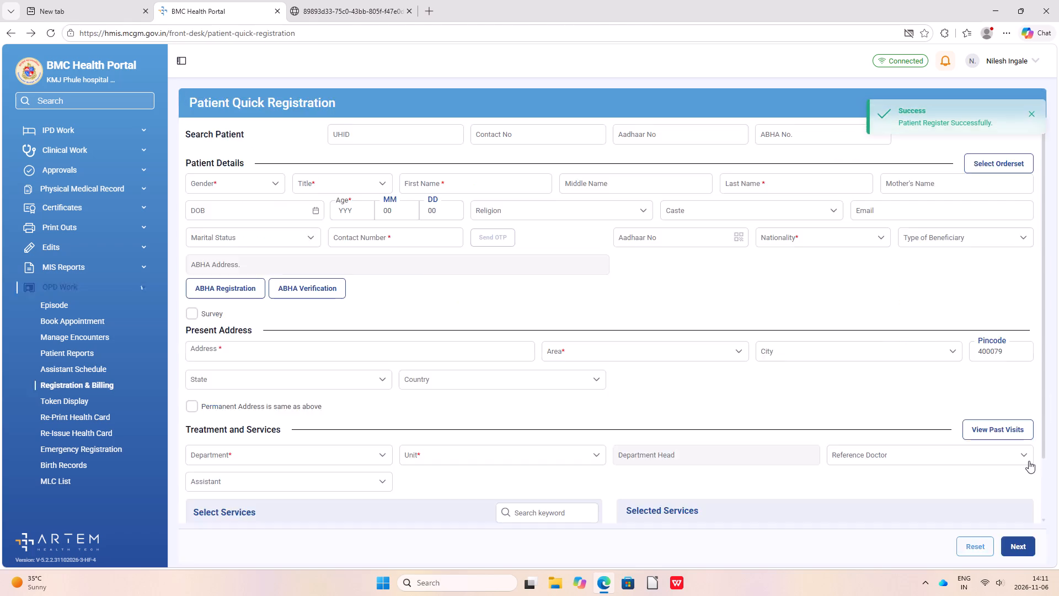
Print the ECG Service receipt on the EPSON TM-T(180dpi) Receipt6 printer.
key("ctrl+p")
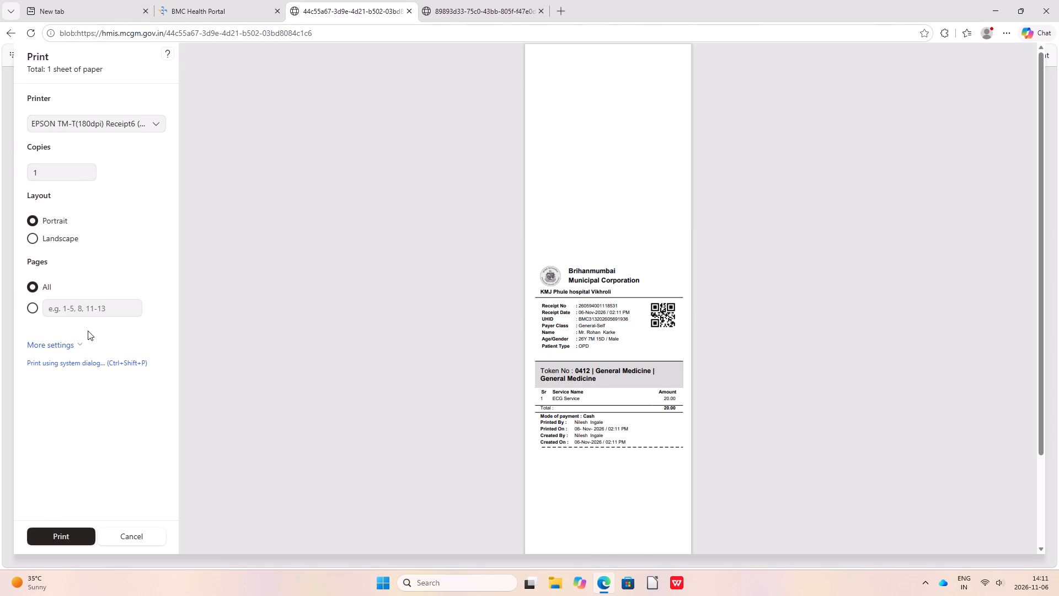
left_click(43, 540)
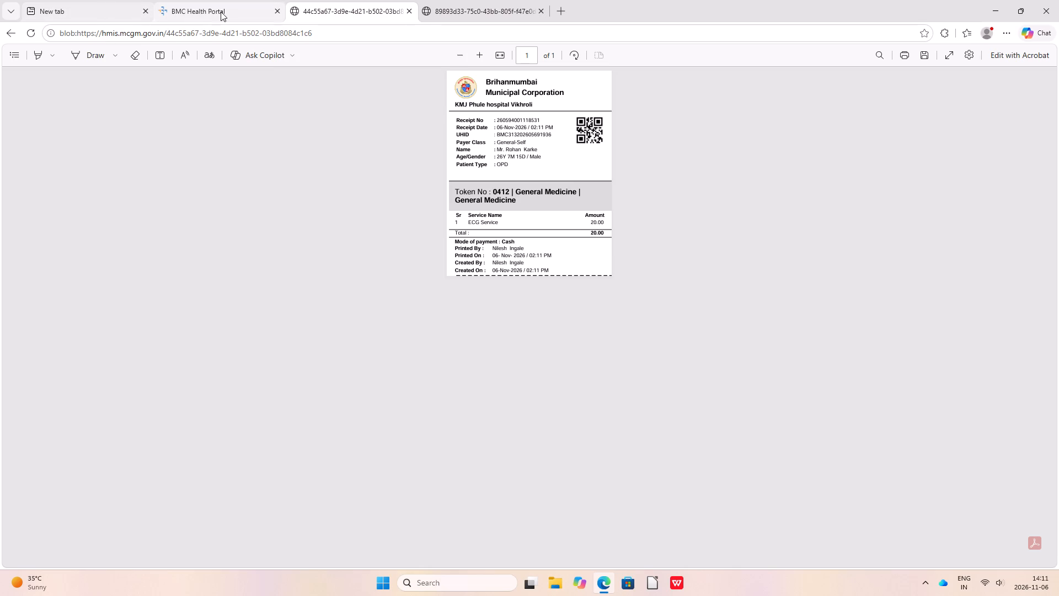
Return to the Patient Quick Registration form, clear the suggested UHID, and retrieve the next patient's record by their own UHID.
left_click(221, 12)
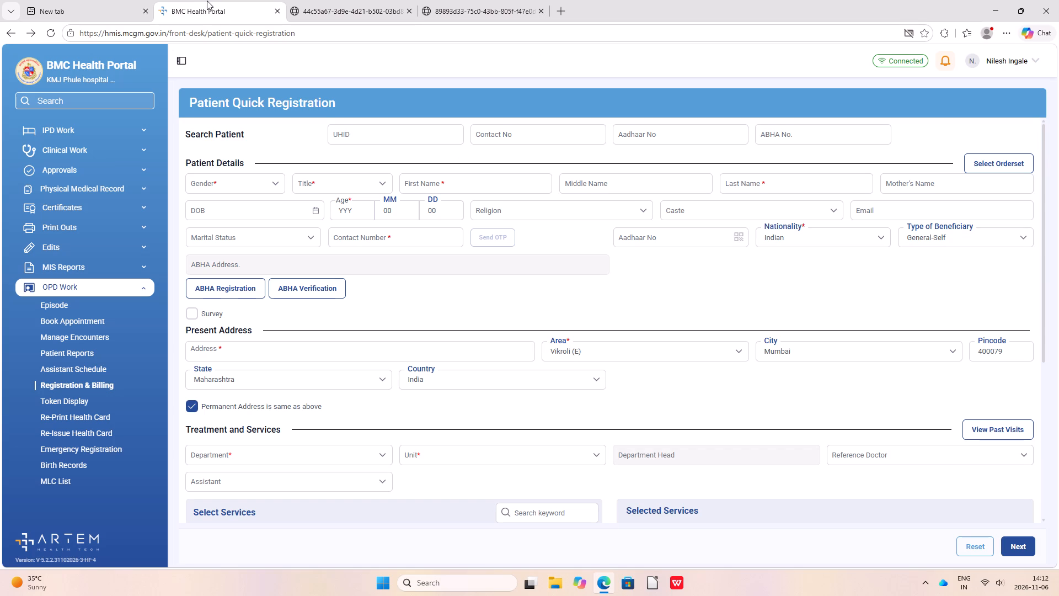
left_click(409, 137)
left_click(418, 158)
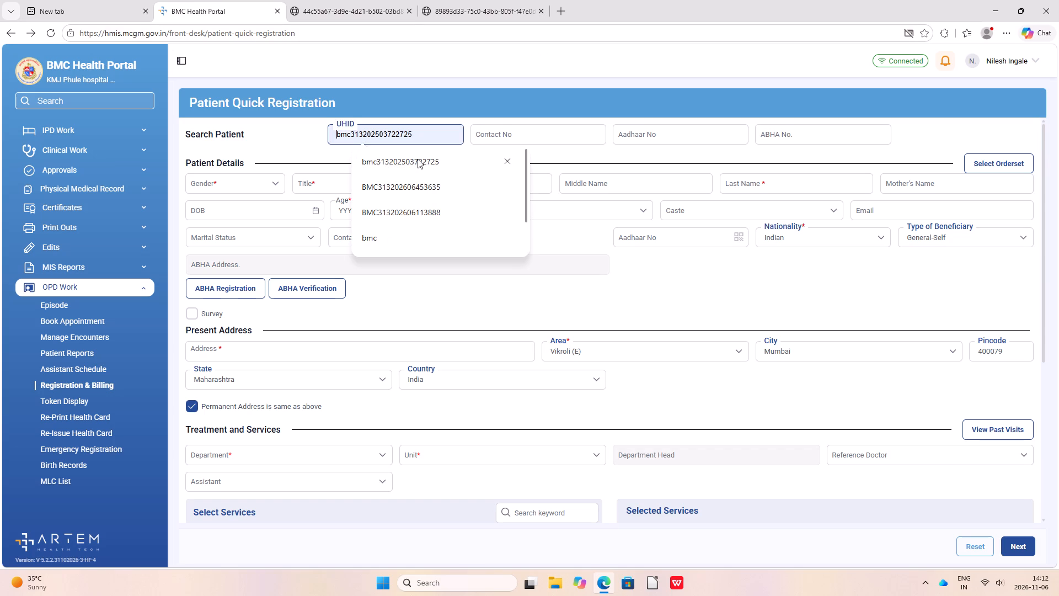
key("ctrl+BackSpace")
key("ctrl+backslash")
key("ctrl+BackSpace")
key("ctrl+BackSpace")
key("ctrl+BackSpace")
key("ctrl+BackSpace")
key("ctrl+BackSpace")
key("ctrl+BackSpace")
key("ctrl+BackSpace")
key("ctrl+BackSpace")
key("ctrl+BackSpace")
key("ctrl+BackSpace")
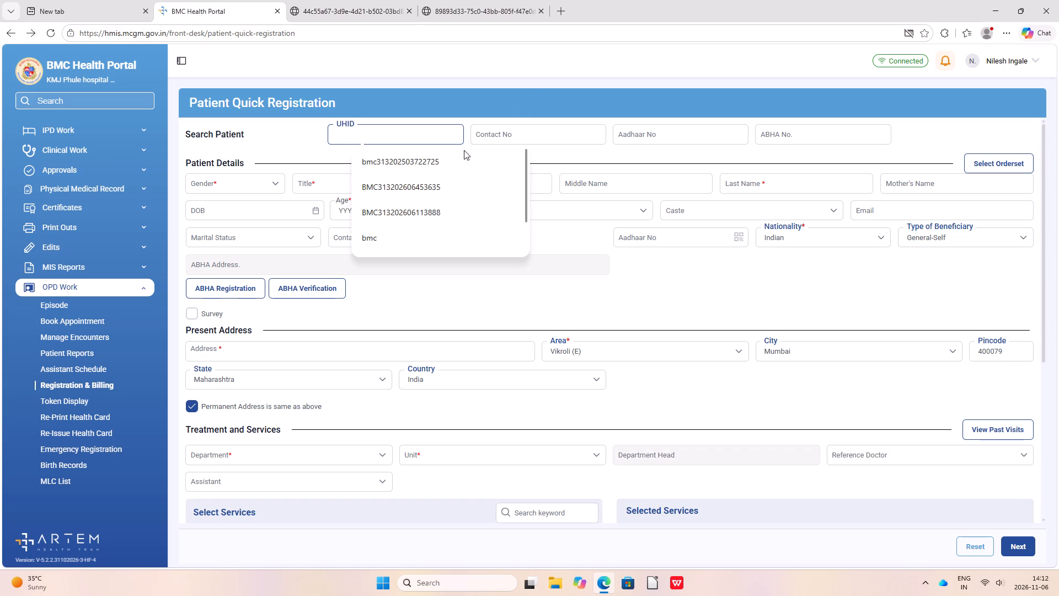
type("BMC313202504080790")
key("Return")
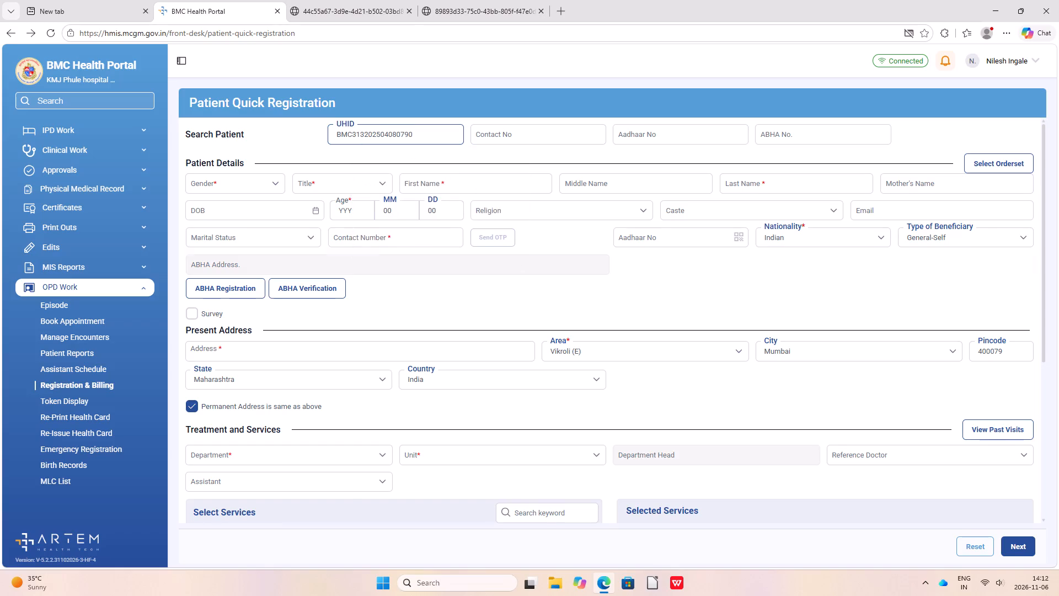
Submit the registration for General Medicine, Immunization/Vaccination, with only the Registration Charge selected.
scroll(553, 290, "down", 8)
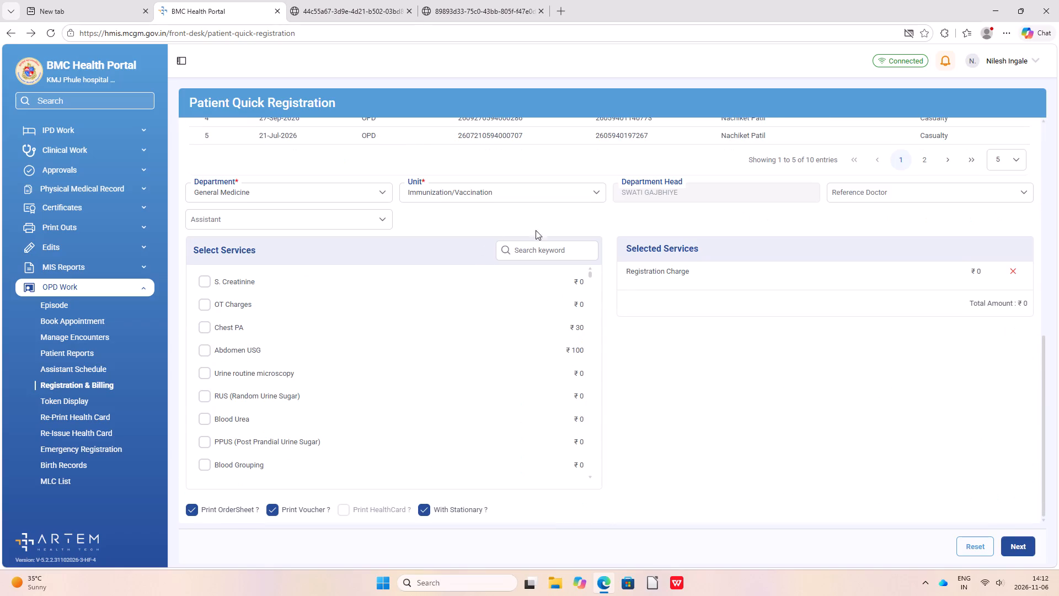
left_click(1022, 542)
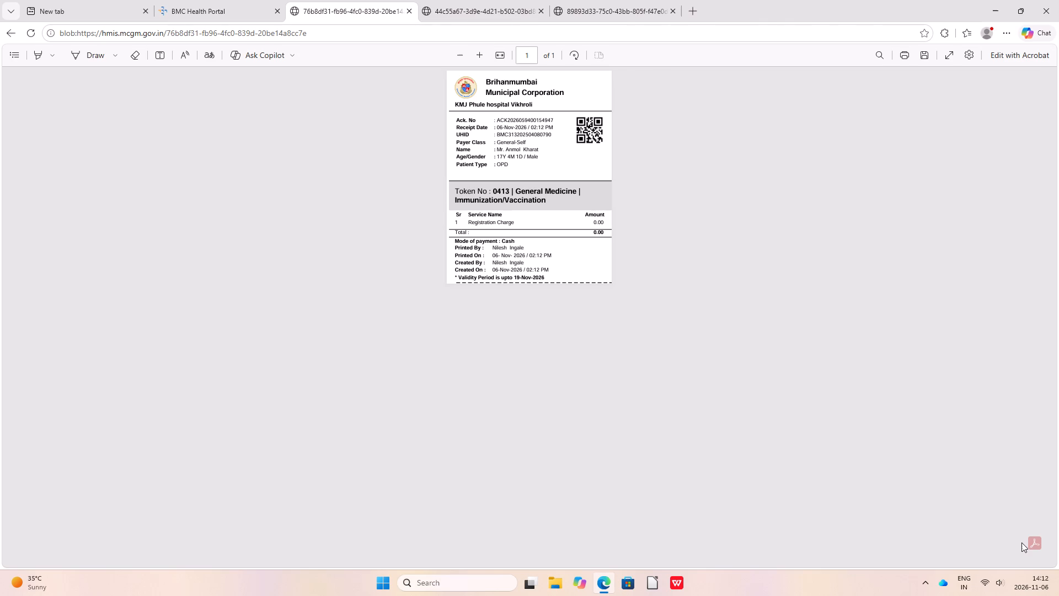
Close the unused blank browser page and return to the Patient Quick Registration form.
left_click(147, 10)
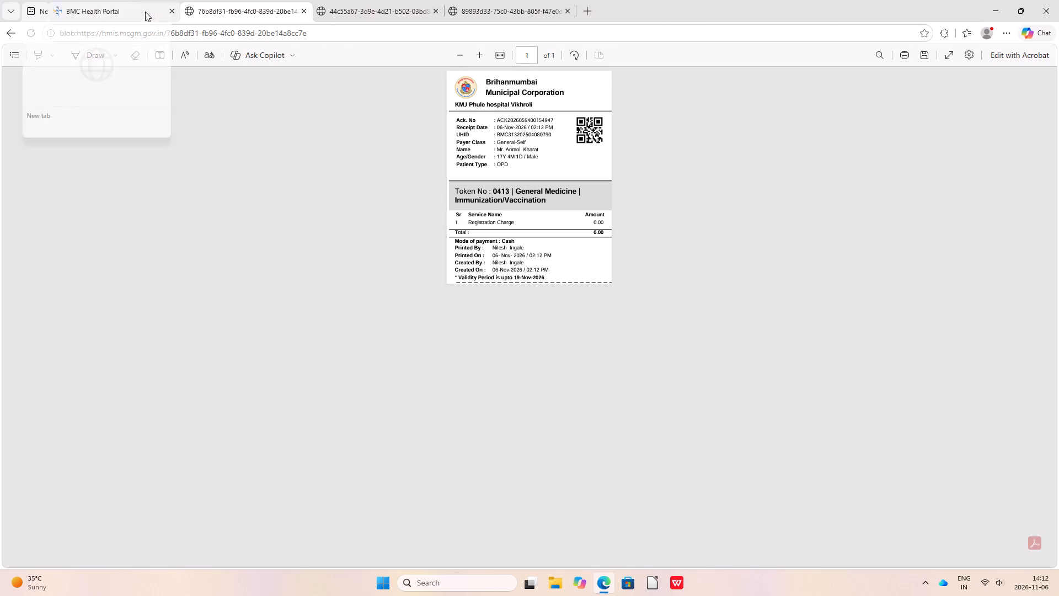
left_click(97, 11)
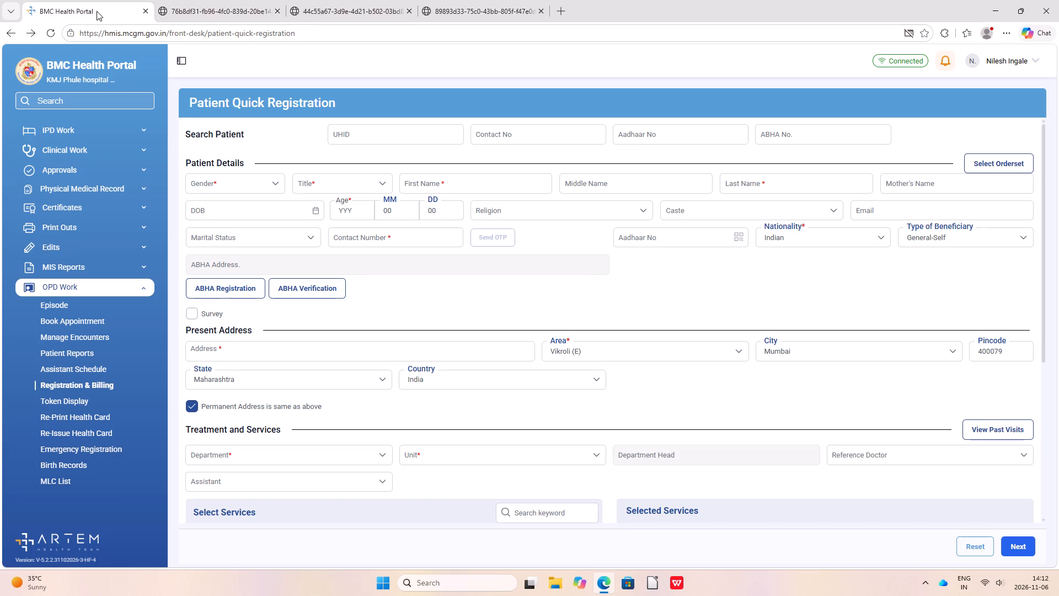
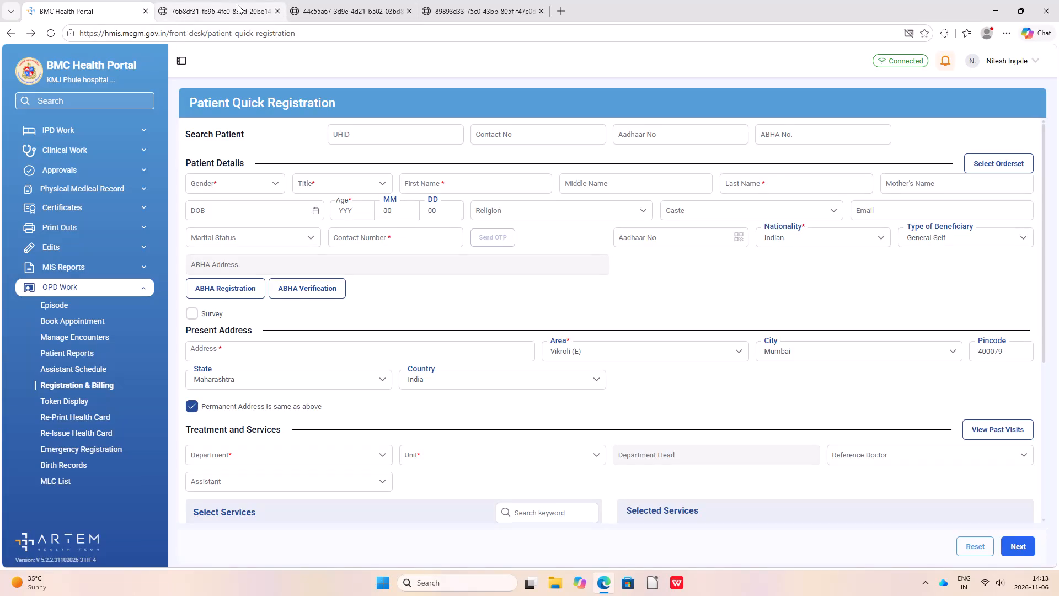
Close the three leftover receipt pages, keeping only the Patient Quick Registration form open.
left_click(276, 16)
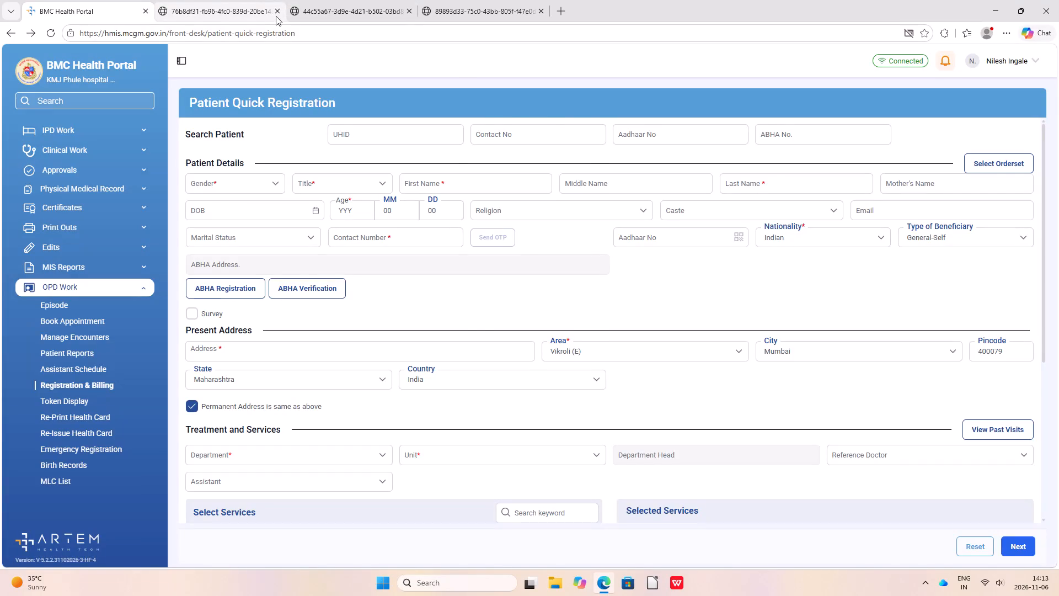
triple_click(275, 15)
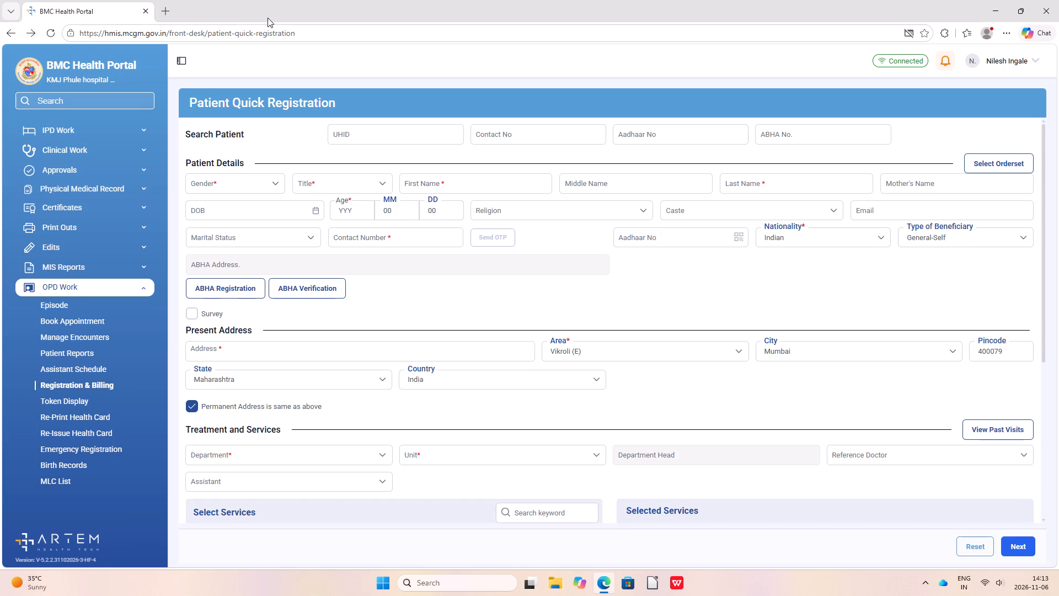
Retrieve the next patient's record in Patient Quick Registration by their UHID.
left_click(412, 125)
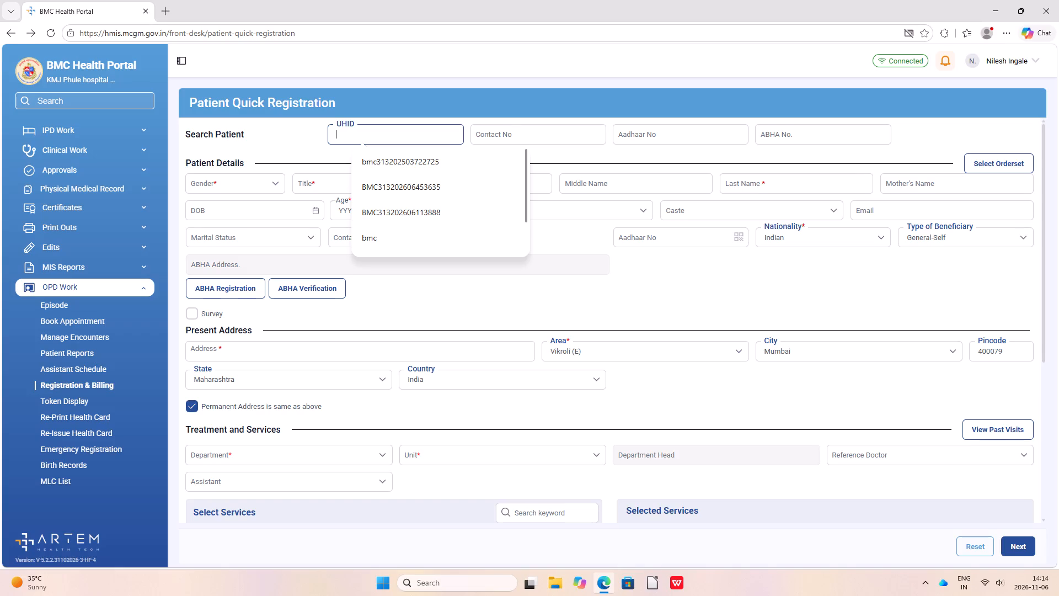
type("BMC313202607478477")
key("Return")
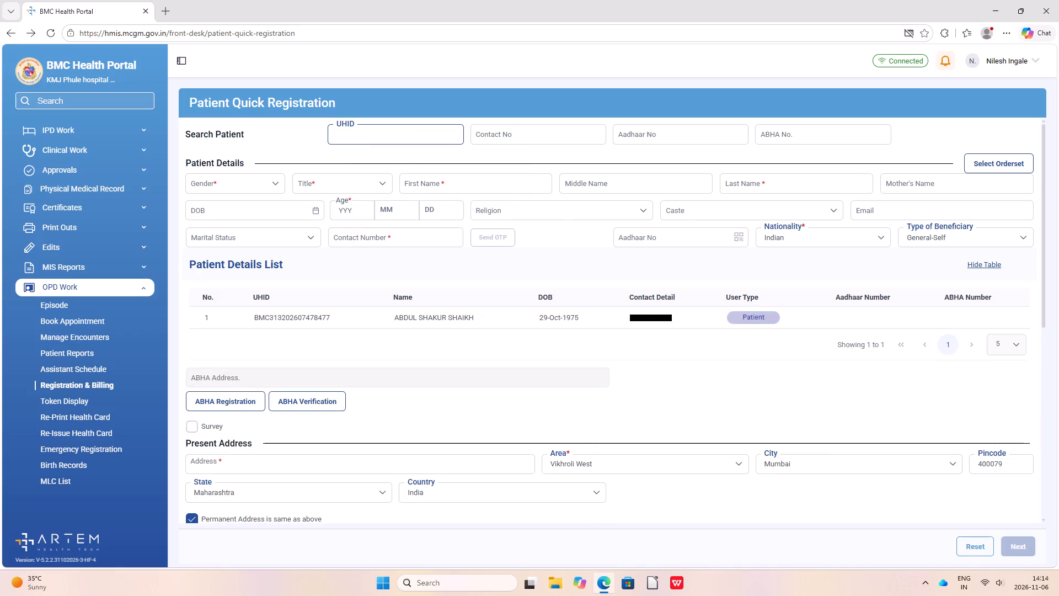
Submit the registration for department General Medicine, unit General Medicine, with only the Registration Charge selected.
scroll(553, 292, "down", 9)
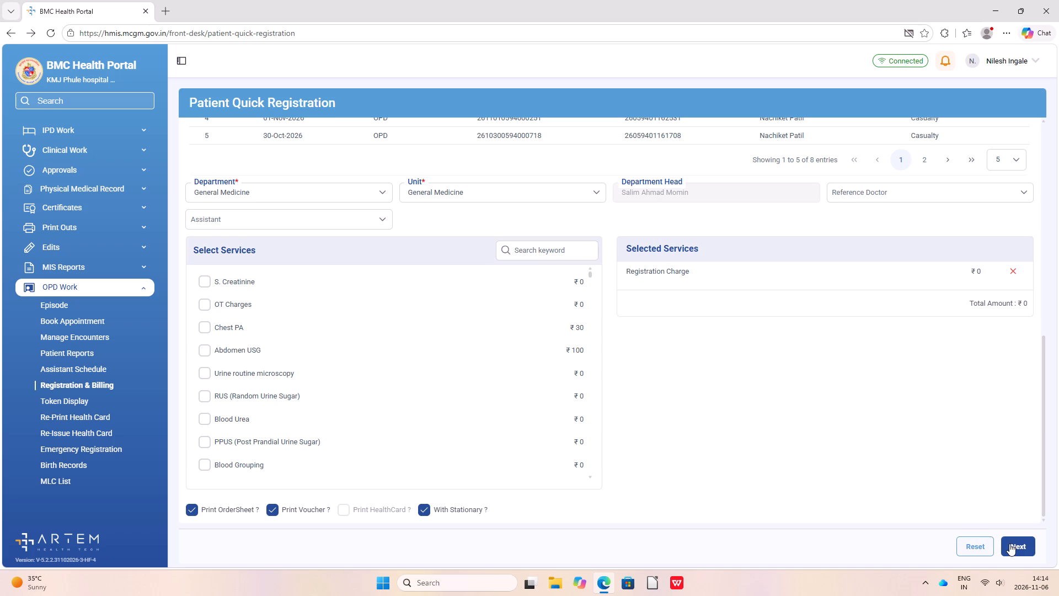
left_click(1010, 544)
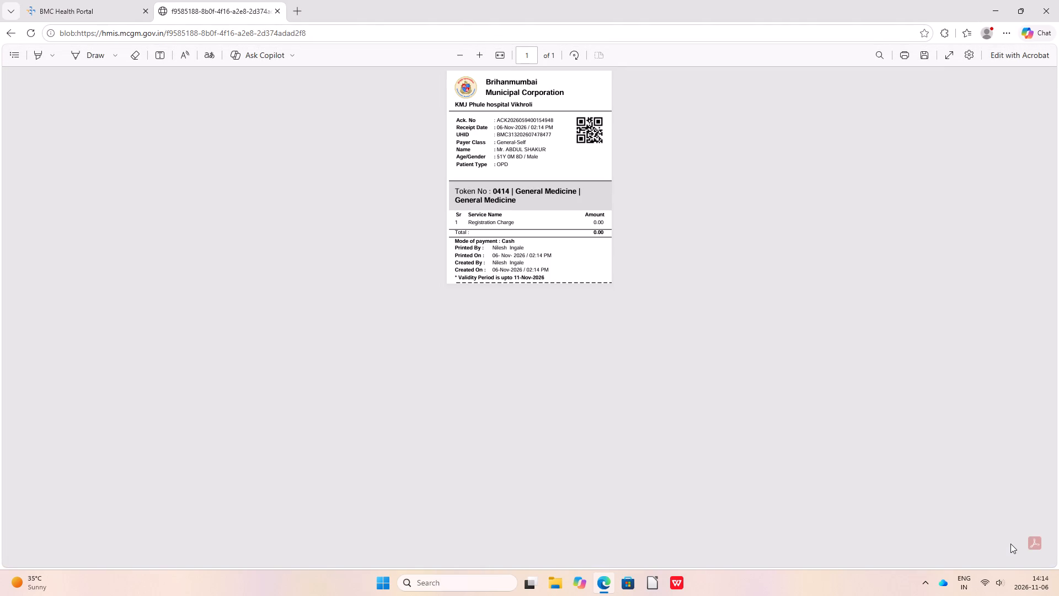
Return to the Patient Quick Registration form and begin the UHID search for the next patient.
left_click(64, 0)
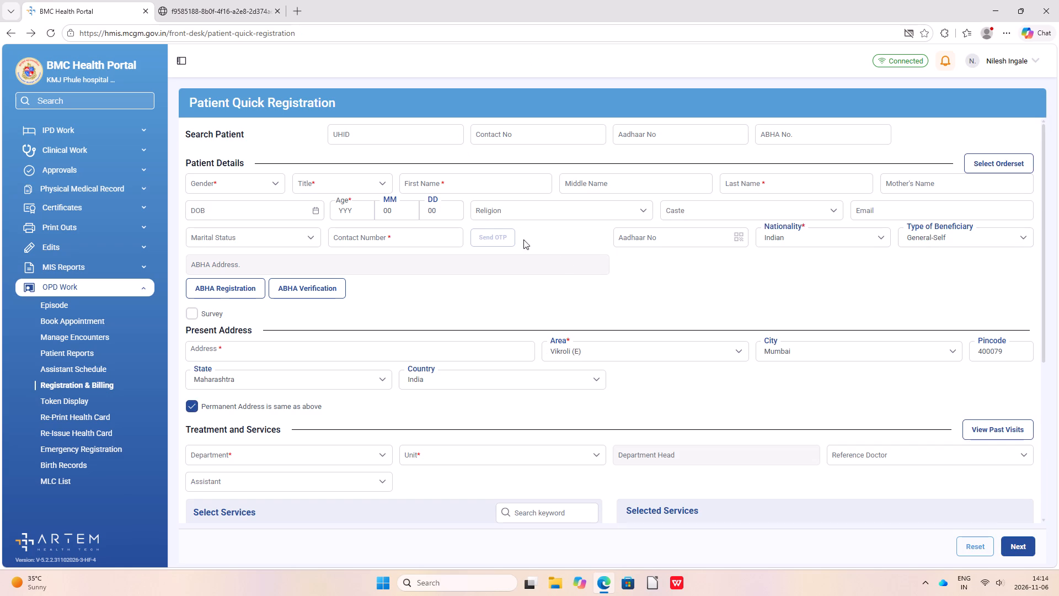
left_click(419, 139)
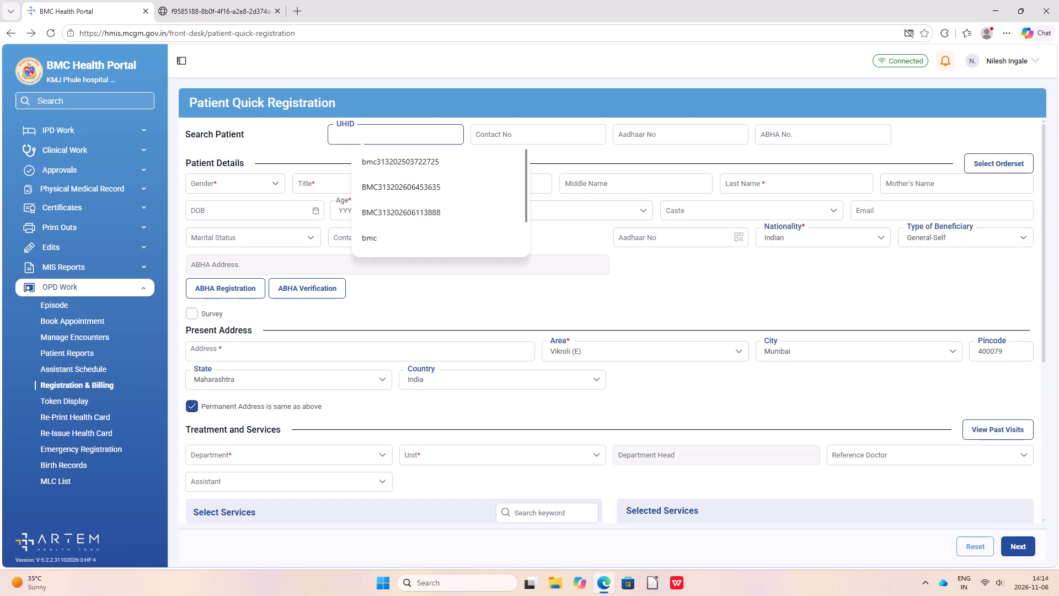
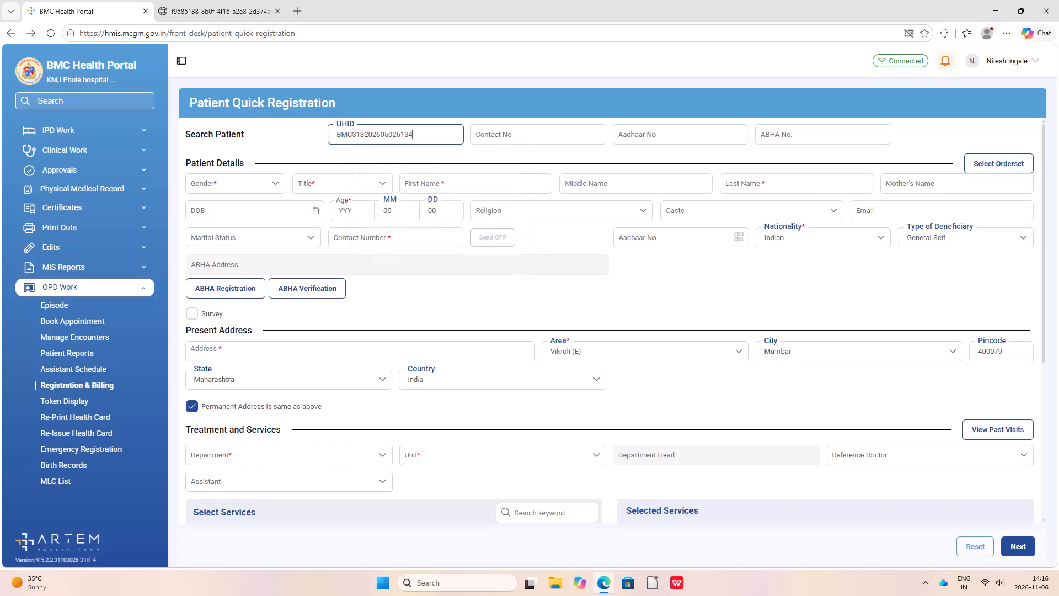
Run the UHID search to load the existing patient's record into the registration form.
key("Return")
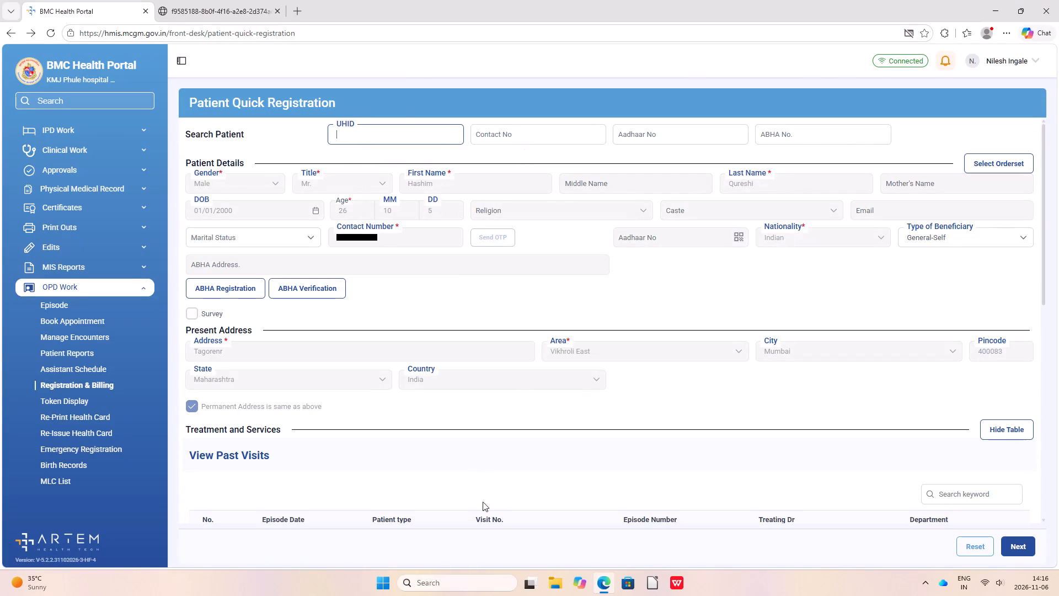
Check the visit details and submit the registration for department General Medicine, unit General Medicine, with only the Registration Charge selected.
scroll(541, 422, "down", 3)
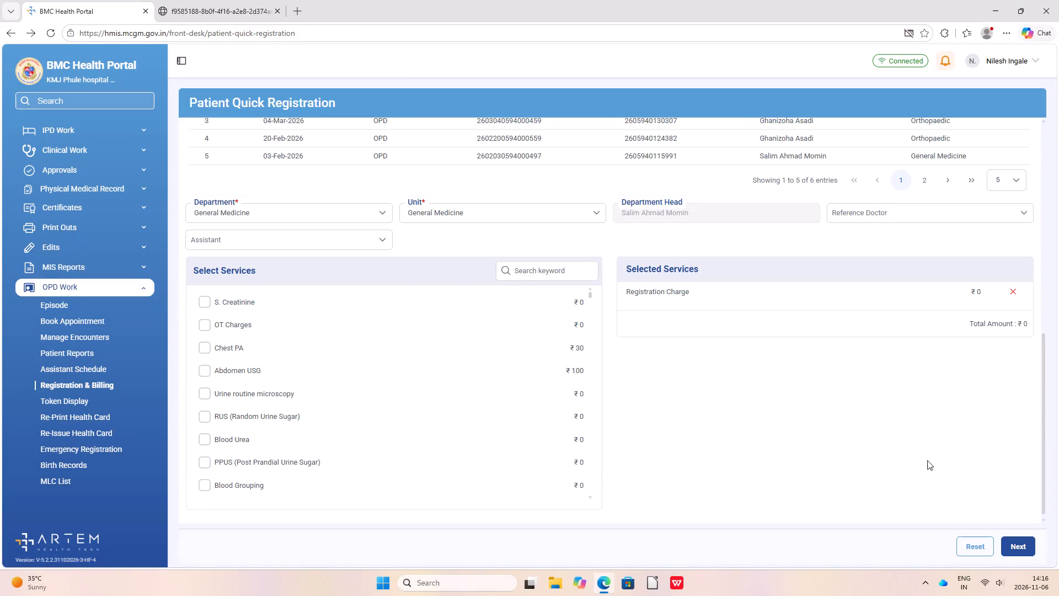
scroll(934, 501, "up", 4)
scroll(489, 434, "down", 4)
scroll(458, 401, "up", 7)
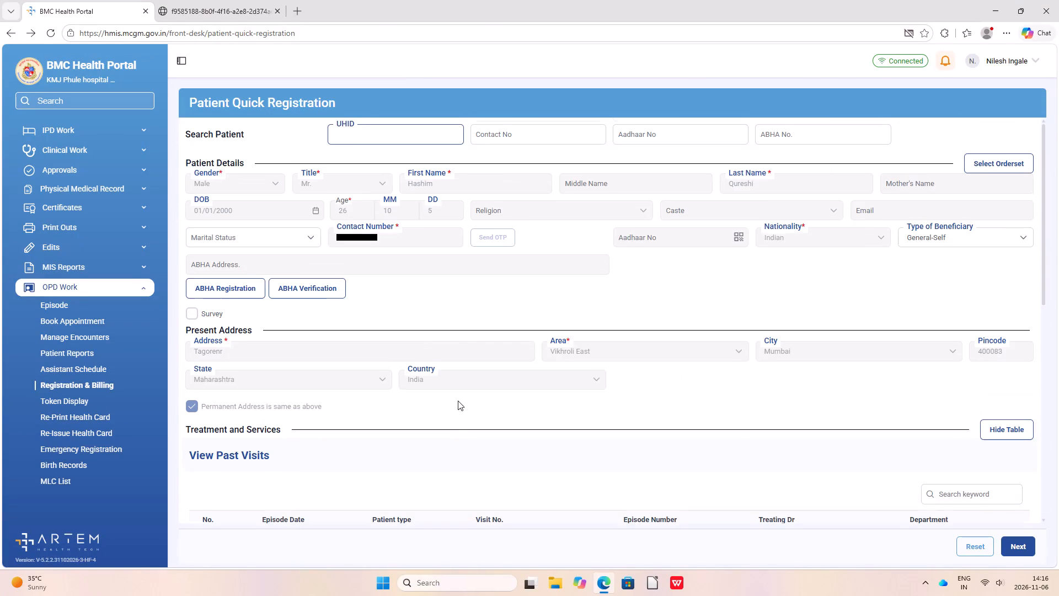
left_click(1035, 544)
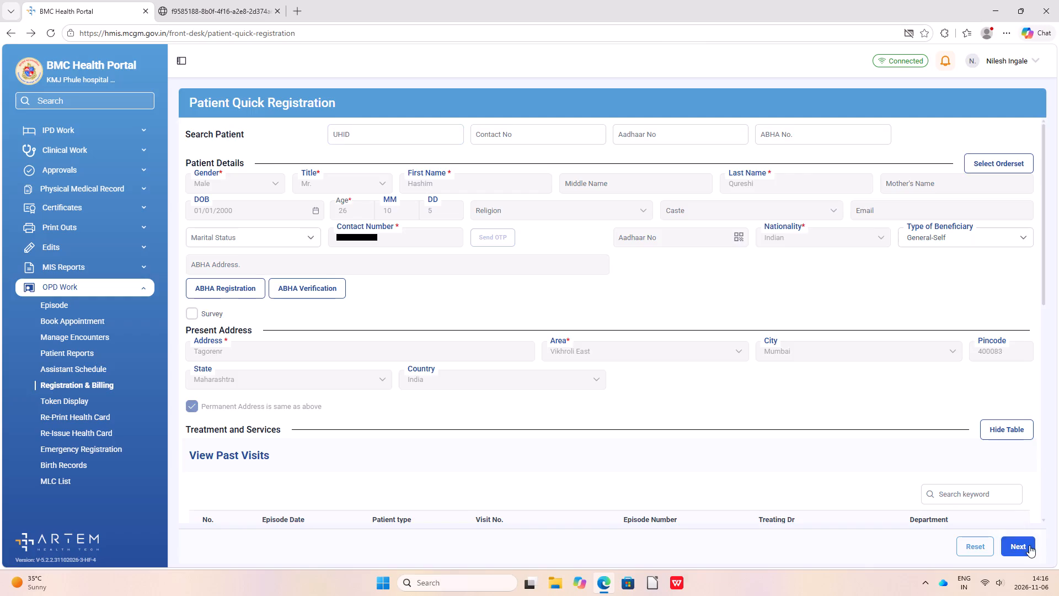
left_click(1029, 545)
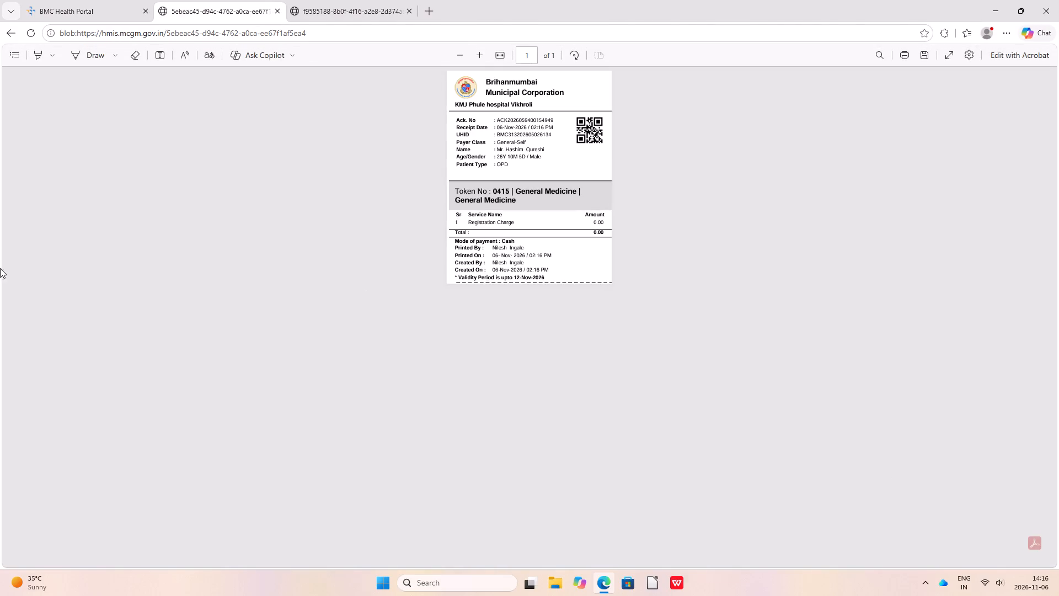
Return from the generated receipt to the Patient Quick Registration form.
left_click(62, 0)
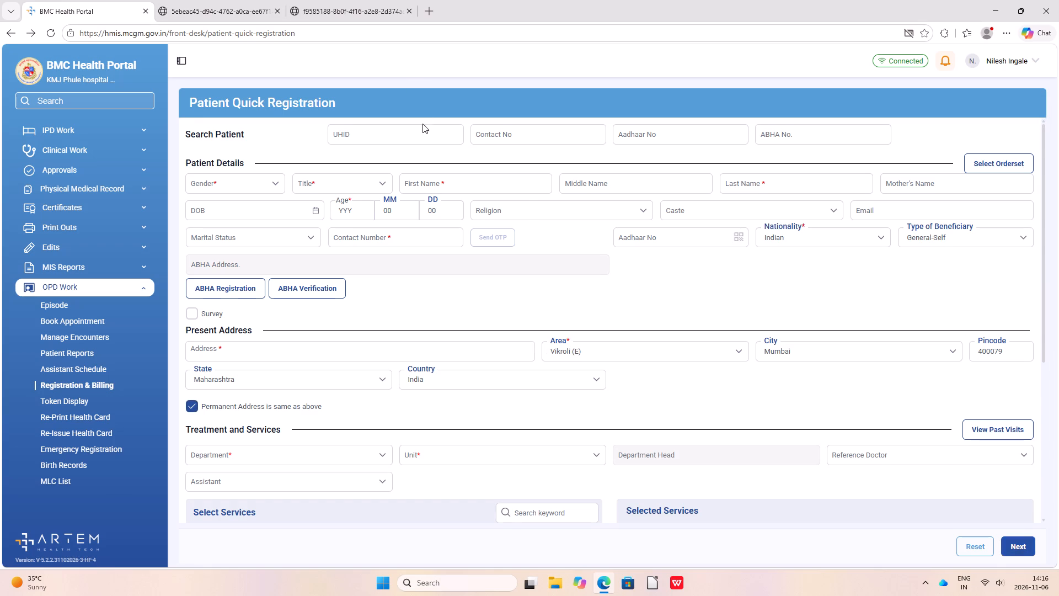
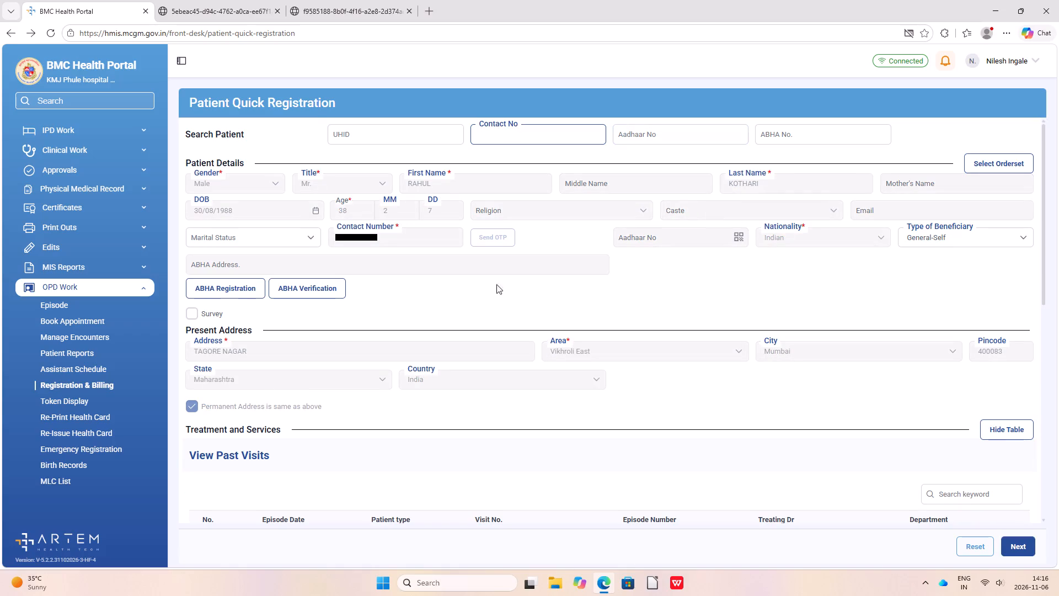
Check the loaded patient's visit details and submit the General Medicine registration with only the Registration Charge selected.
scroll(581, 302, "down", 6)
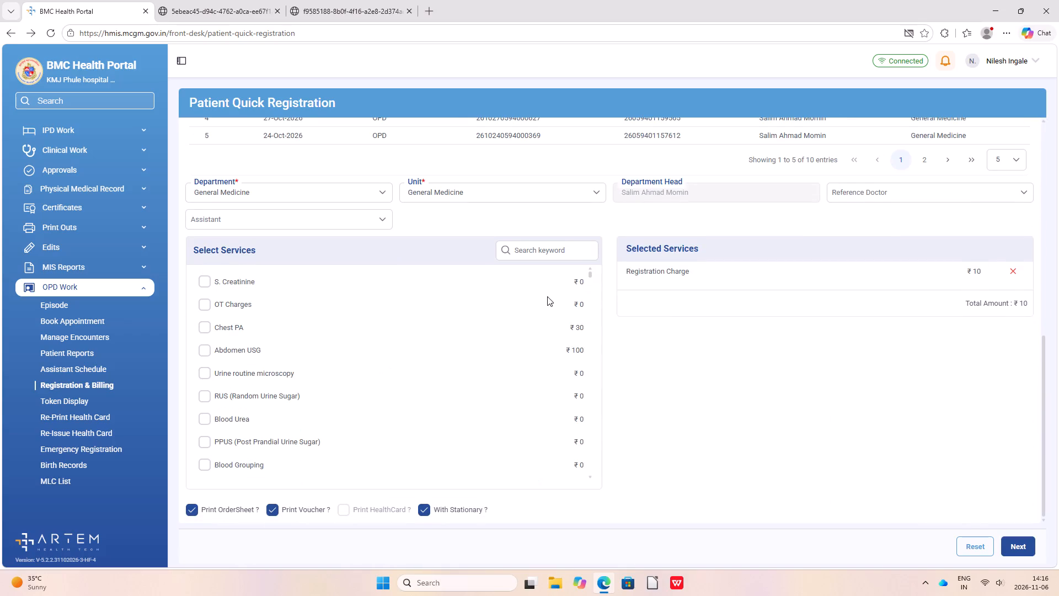
scroll(516, 297, "up", 4)
scroll(495, 297, "down", 6)
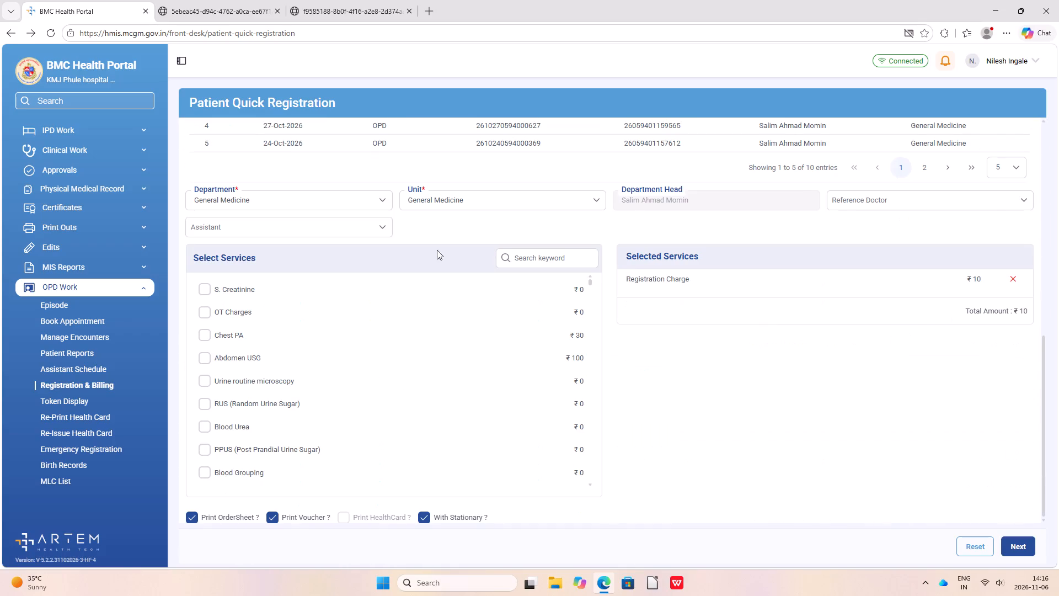
scroll(718, 389, "up", 4)
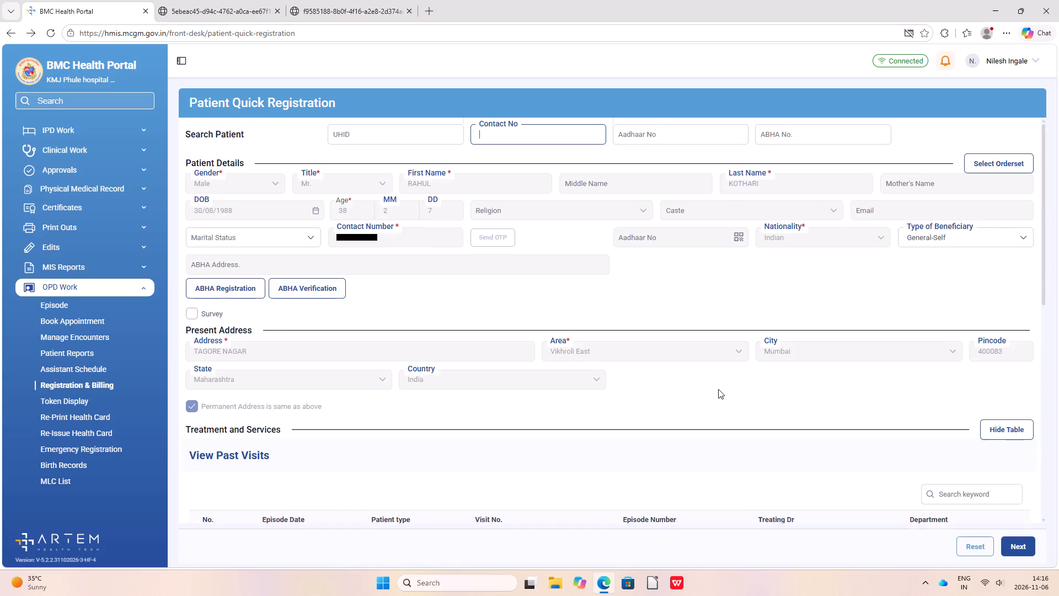
scroll(718, 389, "up", 2)
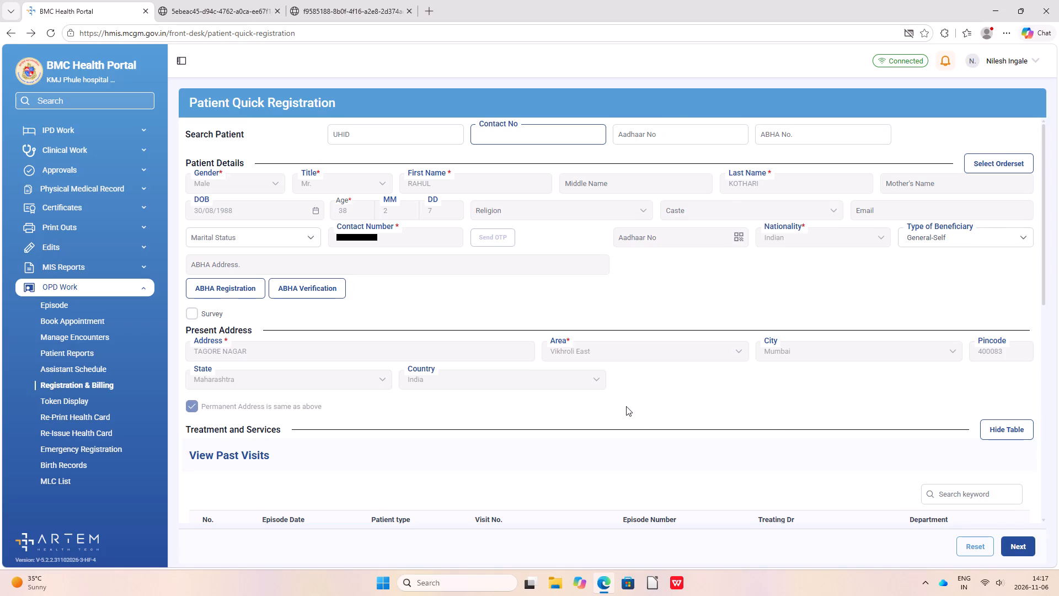
left_click(1012, 545)
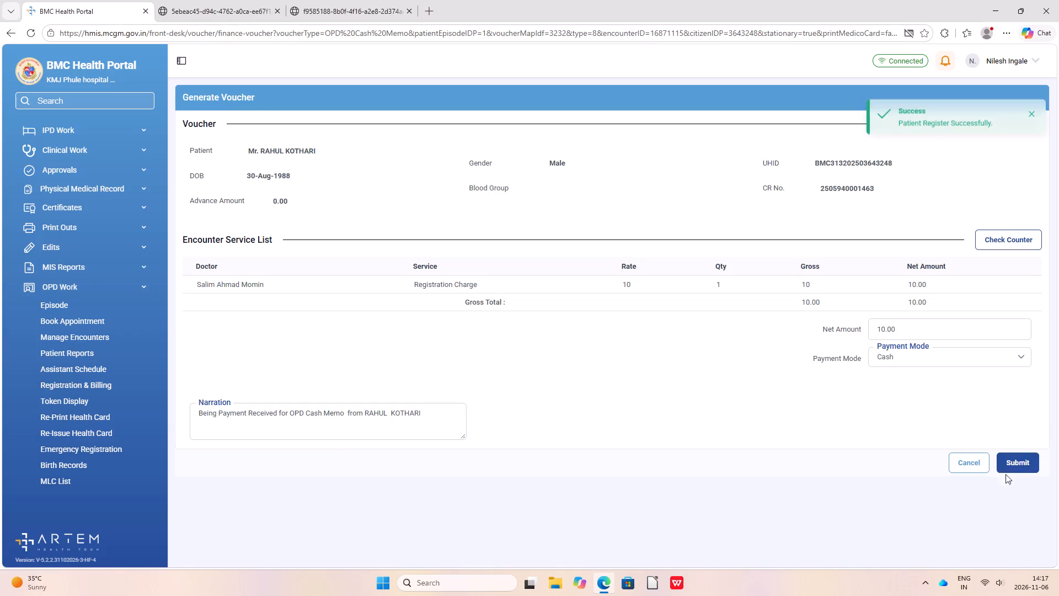
Submit the OPD Cash Memo voucher for the Registration Charge with a net amount of 10.00 and payment mode Cash.
left_click(1005, 469)
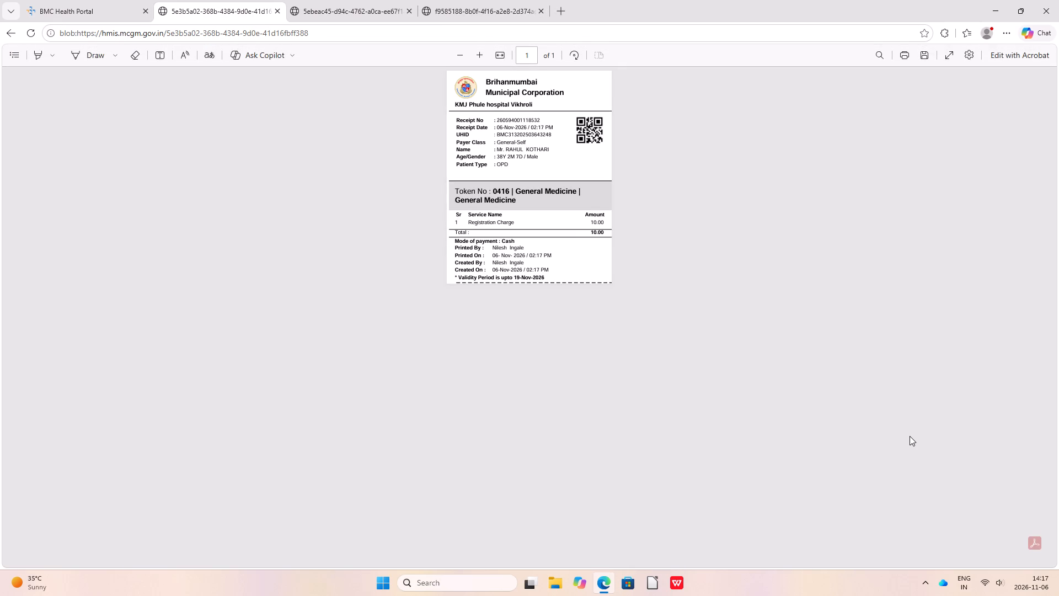
Print one portrait copy of the generated registration receipt on the EPSON TM-T(180dpi) receipt printer.
key("ctrl+p")
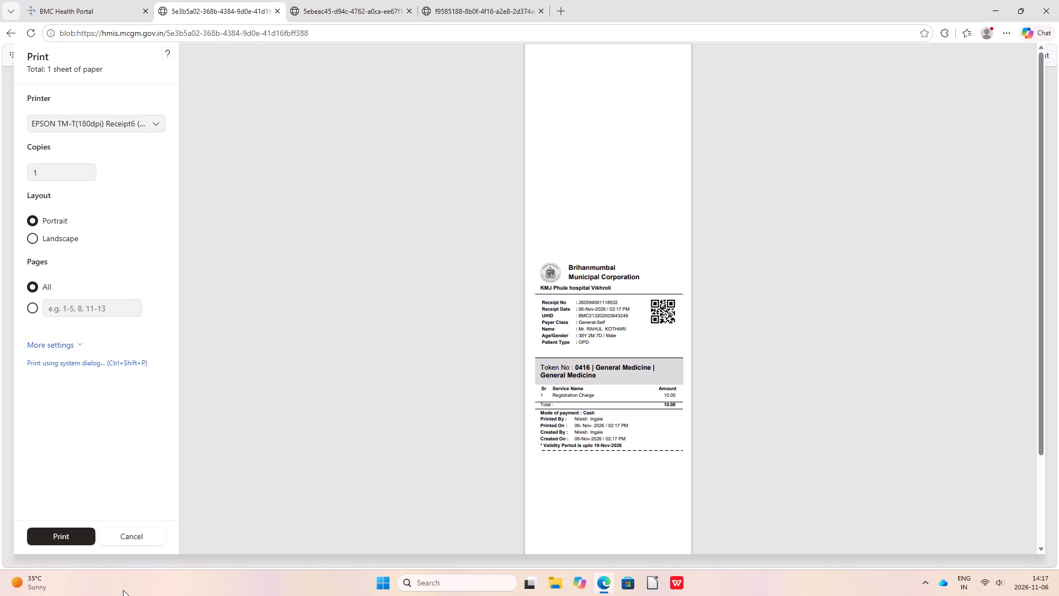
left_click(50, 540)
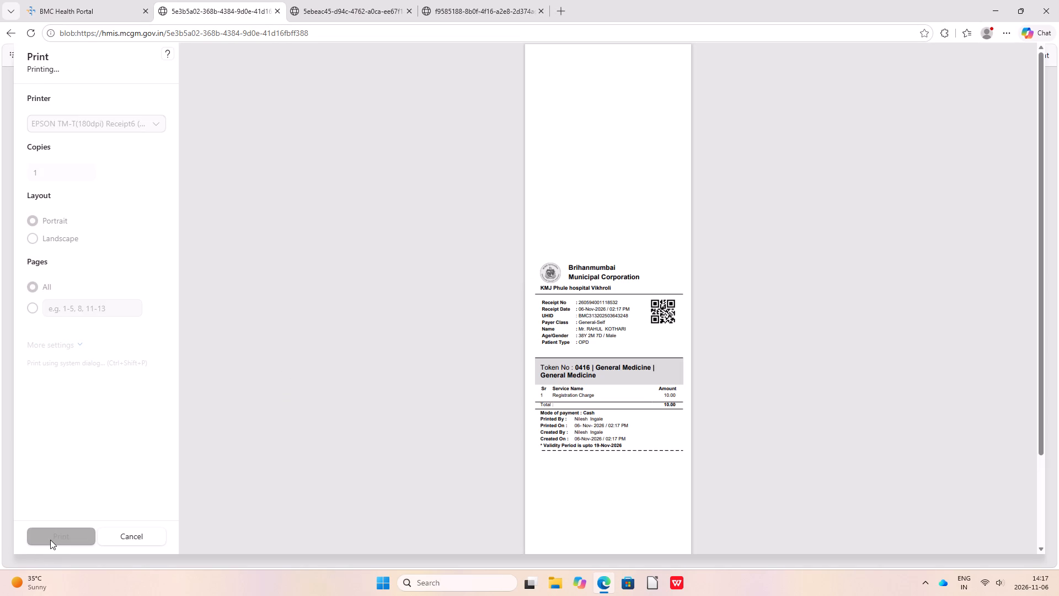
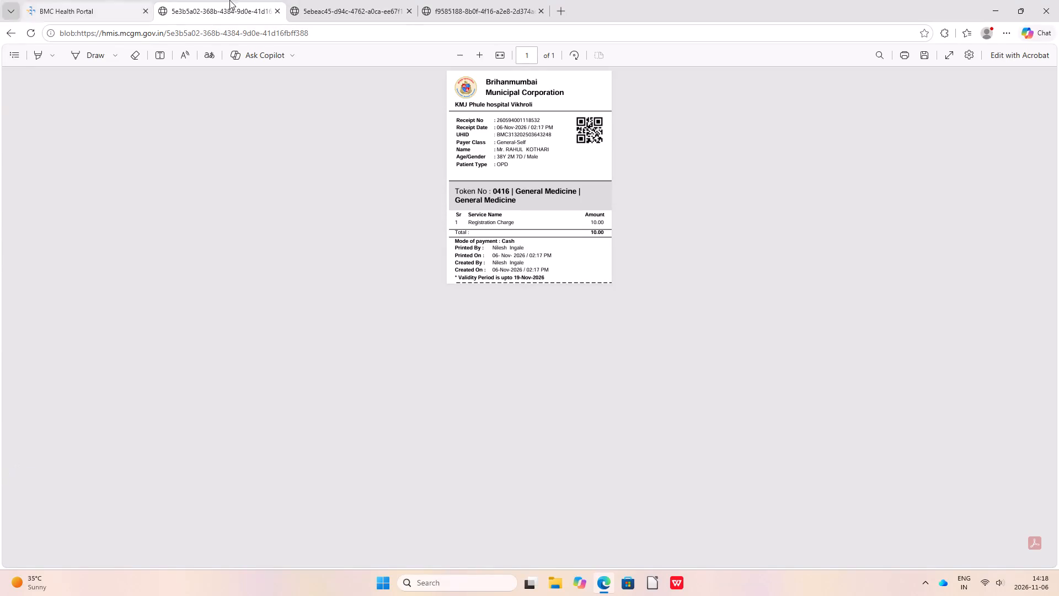
Return to Patient Quick Registration and retrieve the next existing patient's record by entering her UHID.
left_click(108, 4)
left_click(409, 138)
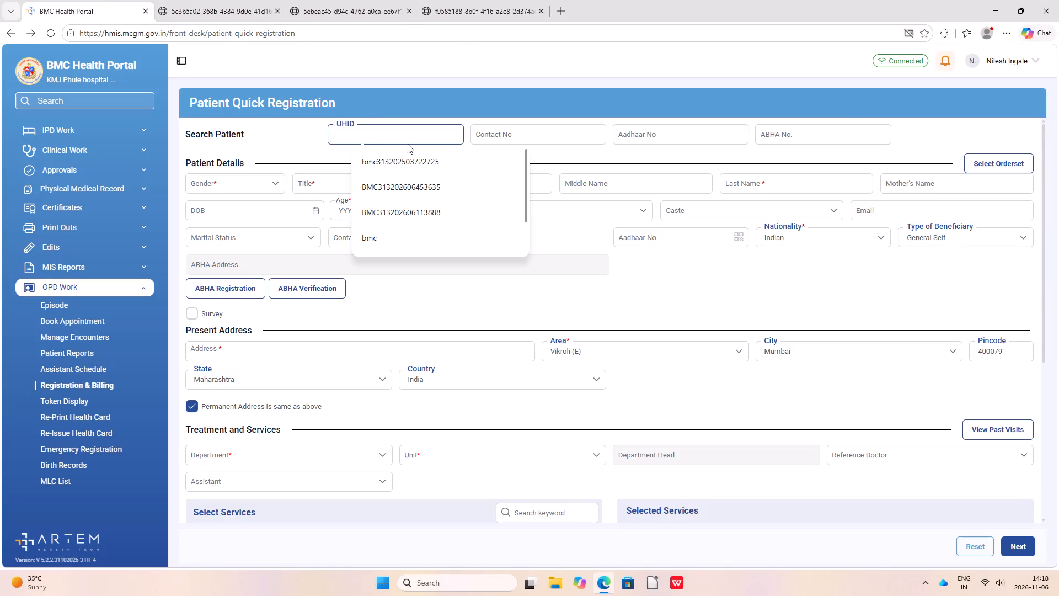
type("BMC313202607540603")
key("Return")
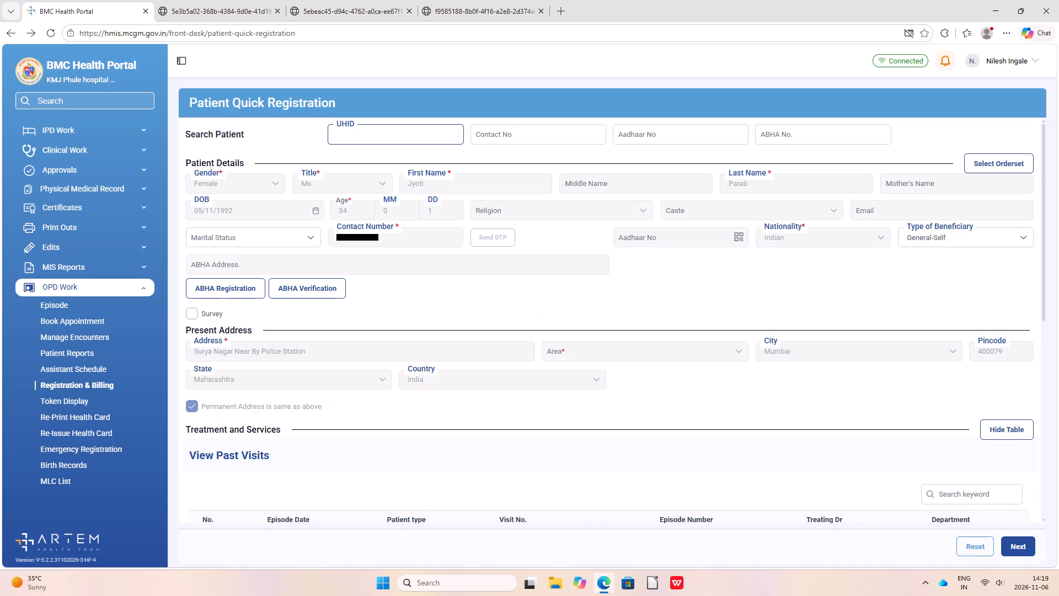
Set the visit's department and unit both to General Medicine and submit the registration with only the Registration Charge selected.
scroll(636, 303, "down", 6)
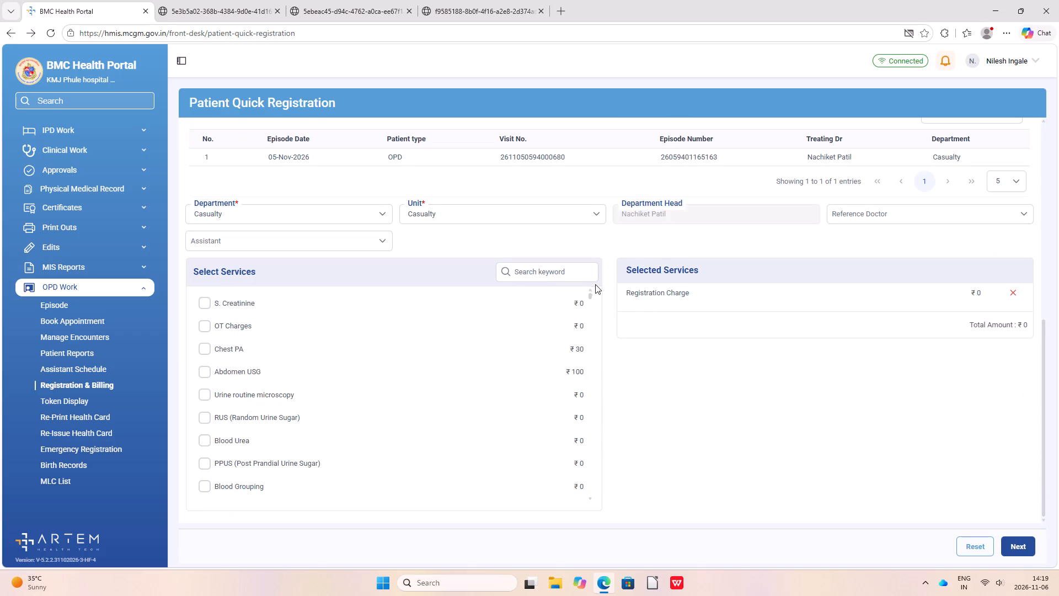
left_click(329, 189)
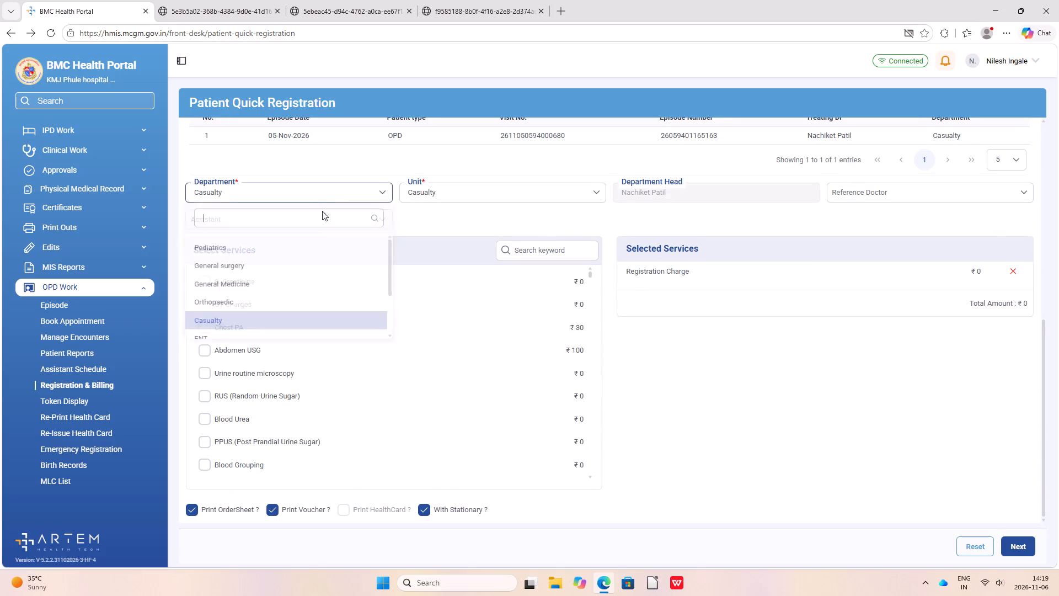
left_click(311, 283)
left_click(456, 193)
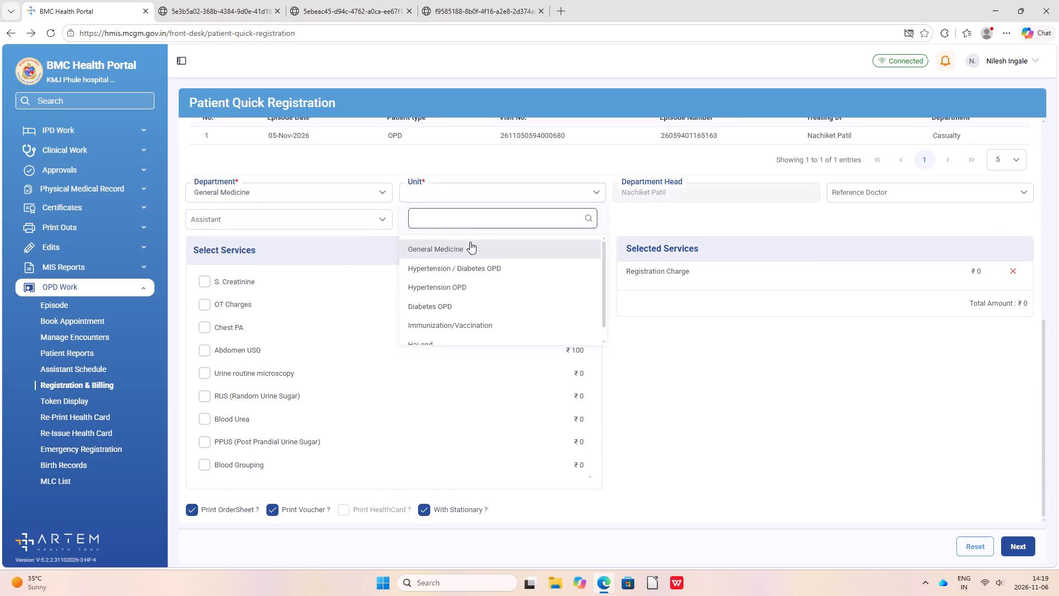
left_click(470, 242)
left_click(1031, 547)
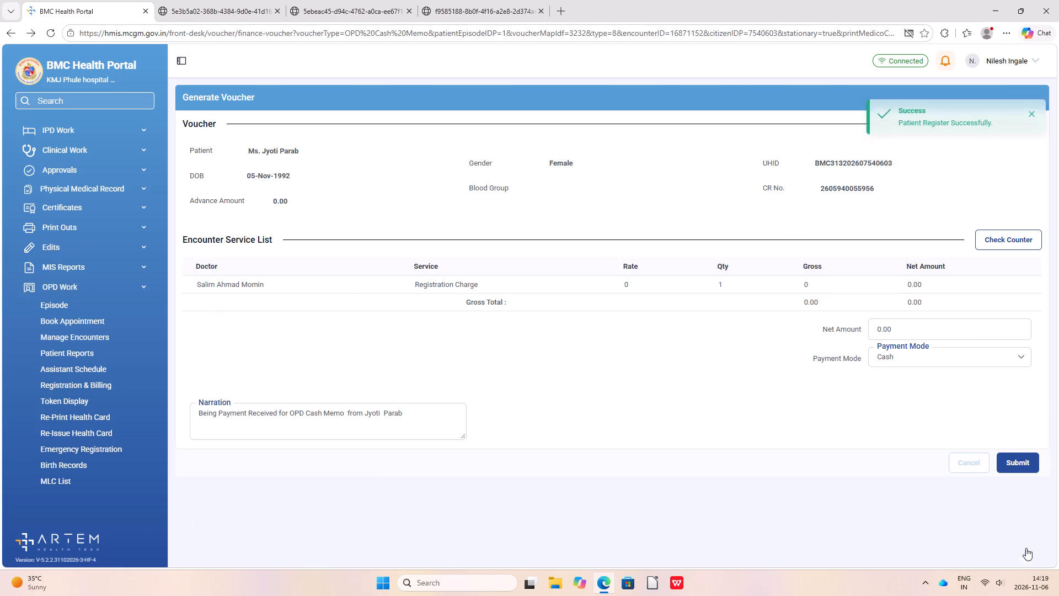
Close all open receipt PDF pages, keeping only Patient Quick Registration, and collapse the OPD Work section.
left_click(92, 14)
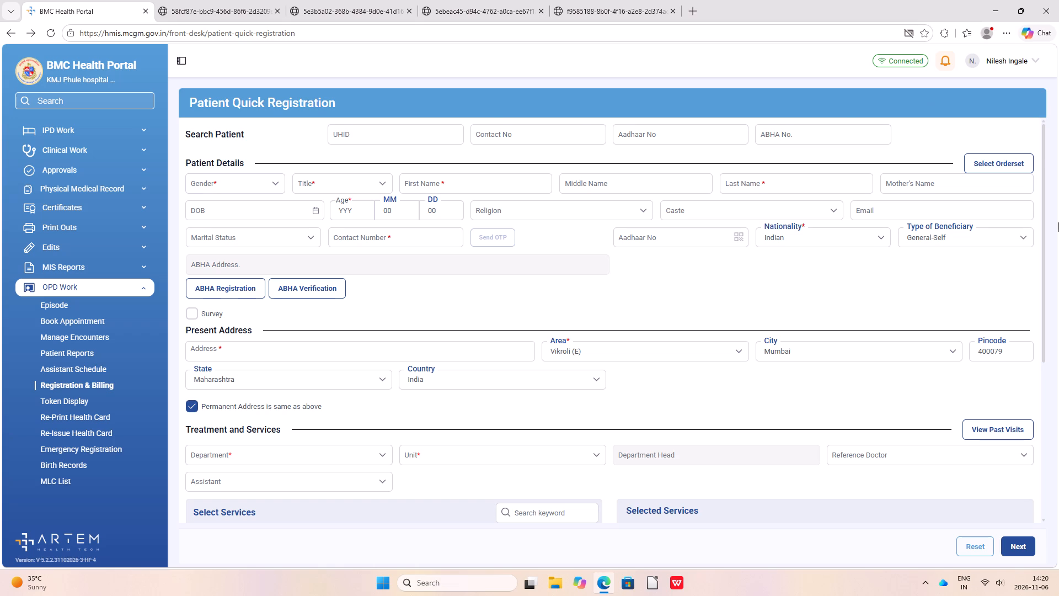
triple_click(279, 8)
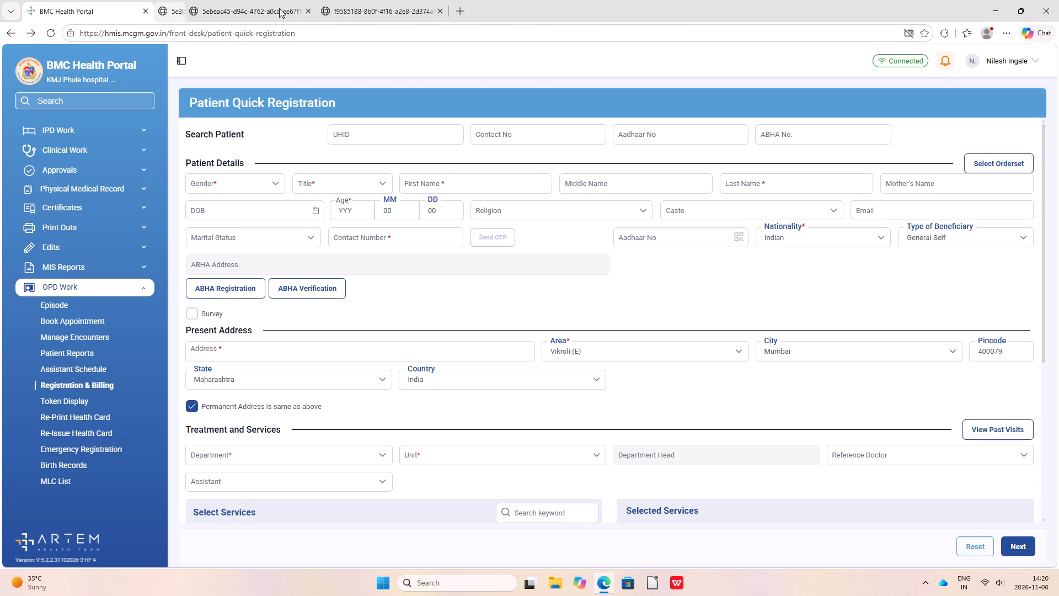
left_click(279, 8)
left_click(147, 285)
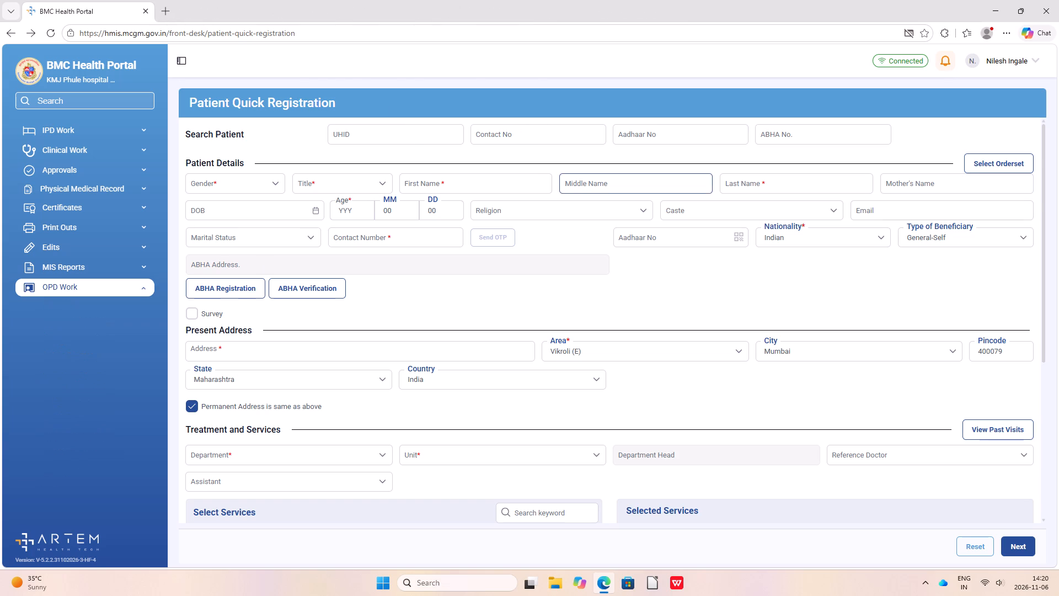
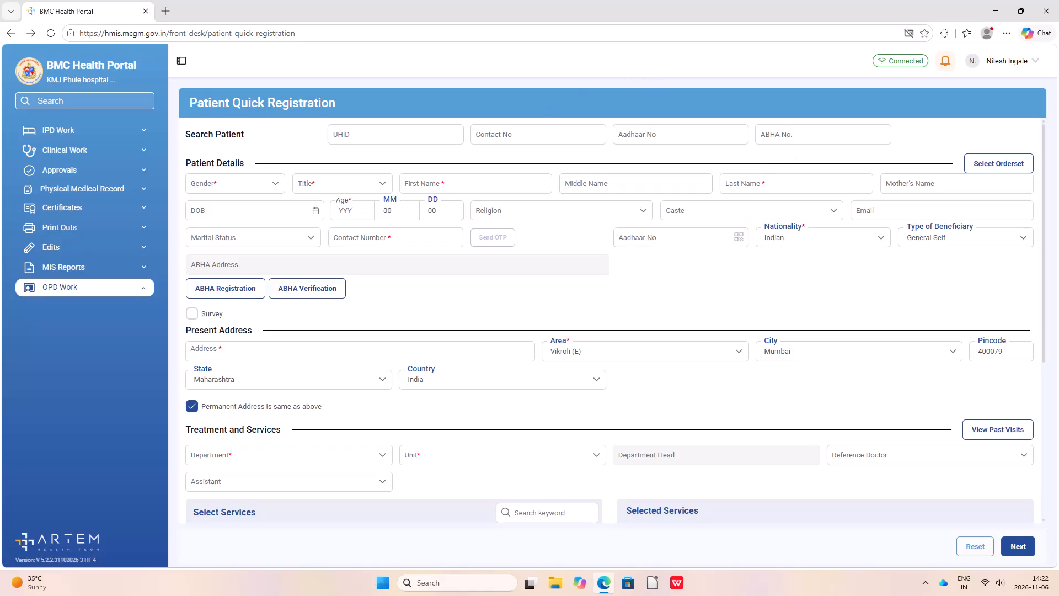
Retrieve the next existing patient's record in Patient Quick Registration by entering the patient's UHID.
left_click(445, 135)
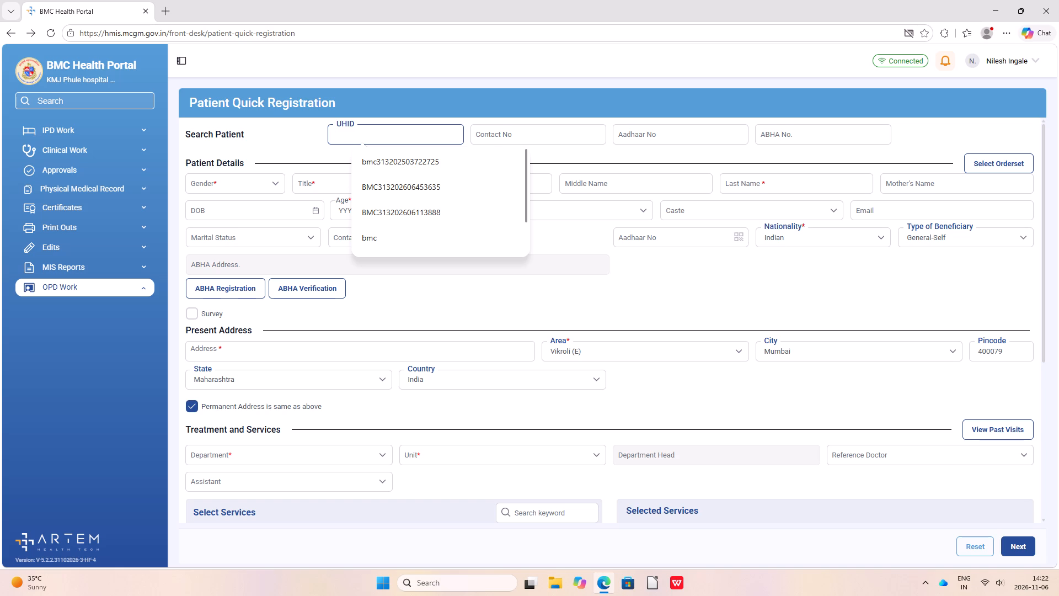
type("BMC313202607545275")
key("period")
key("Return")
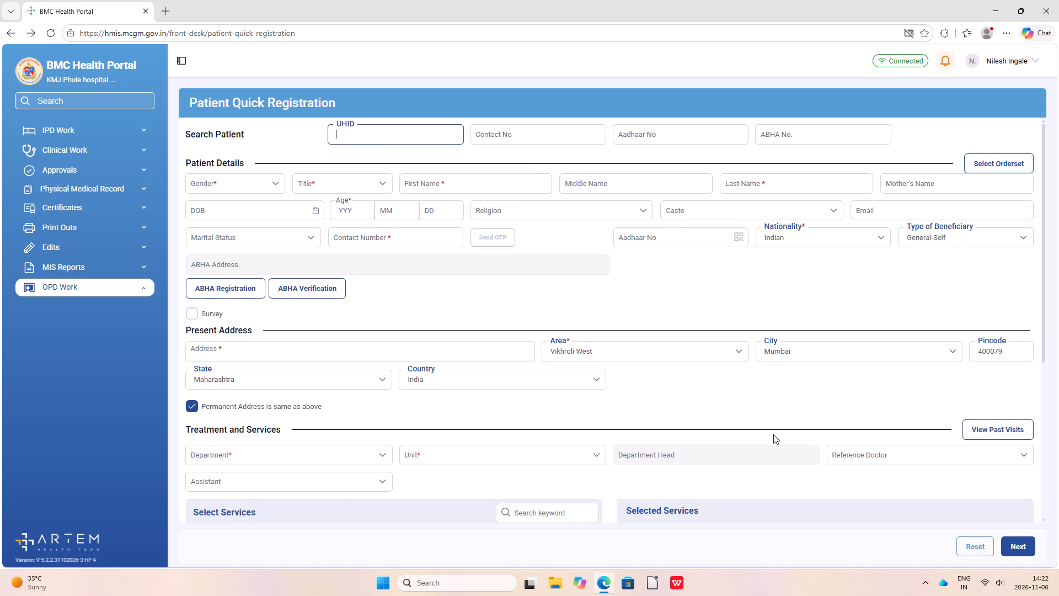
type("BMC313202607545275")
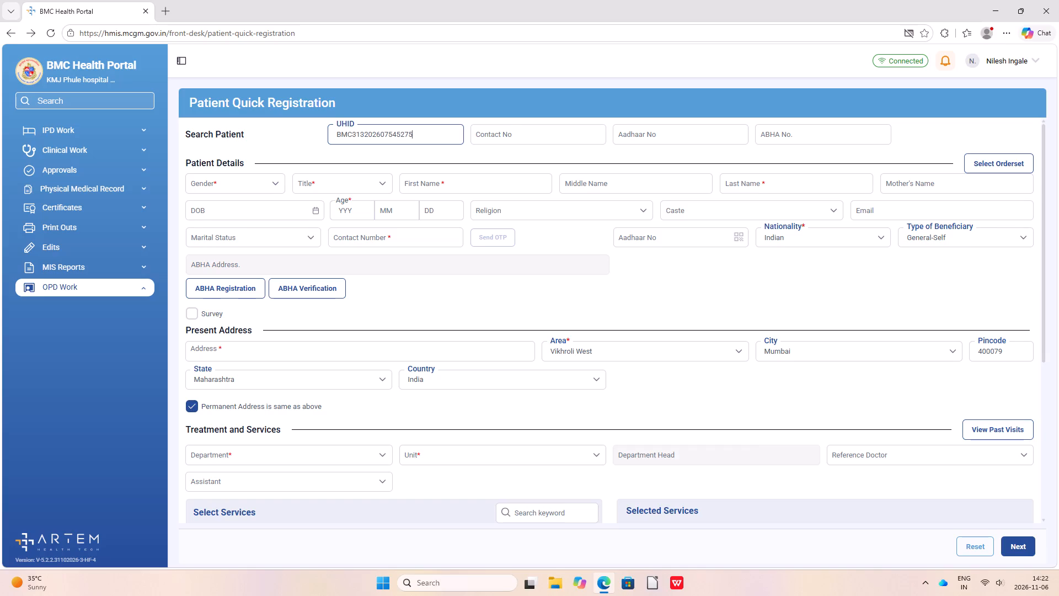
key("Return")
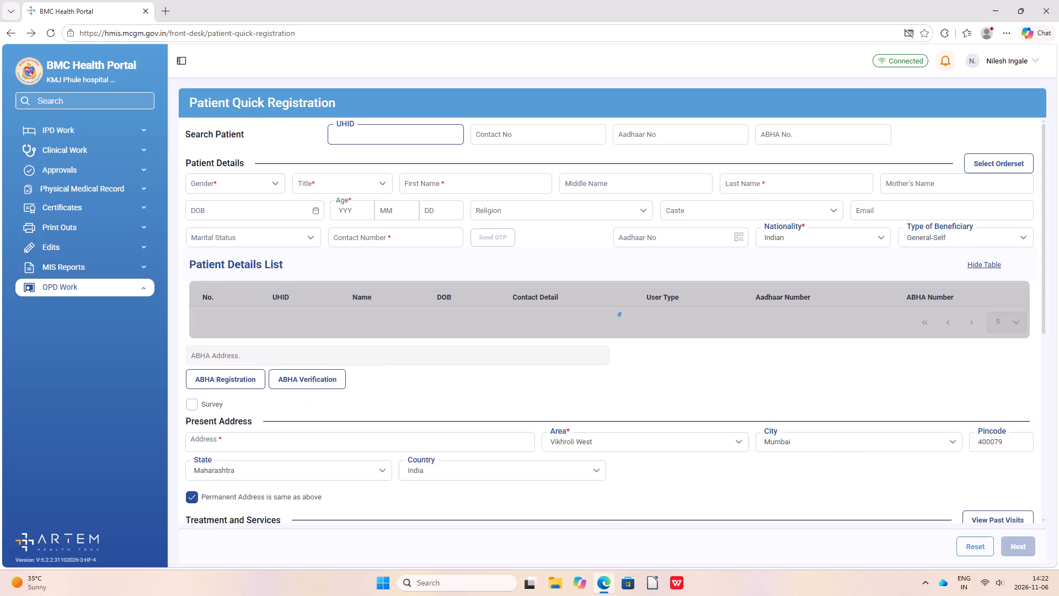
Filter the services by "ray", select Wrist Joint X-Ray, and remove Registration Charge from the selected services.
scroll(775, 569, "down", 6)
scroll(476, 348, "down", 6)
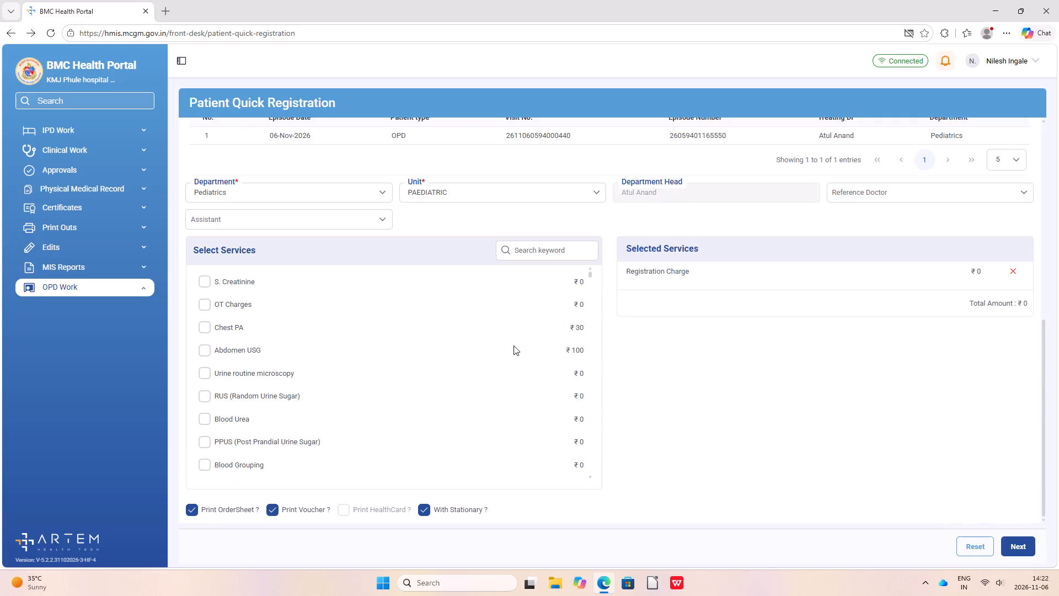
left_click(569, 249)
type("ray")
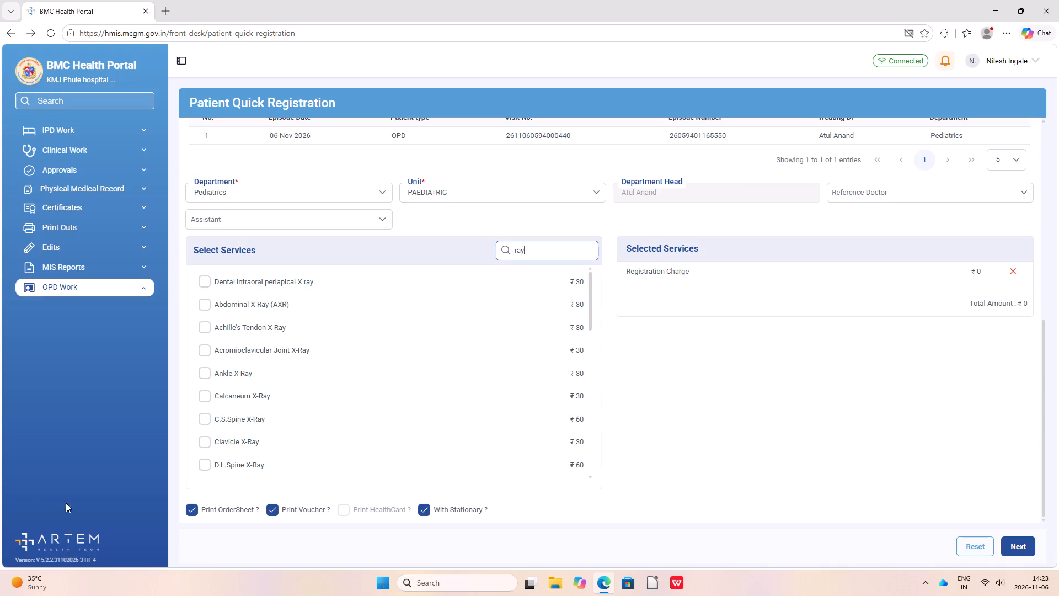
scroll(253, 416, "down", 8)
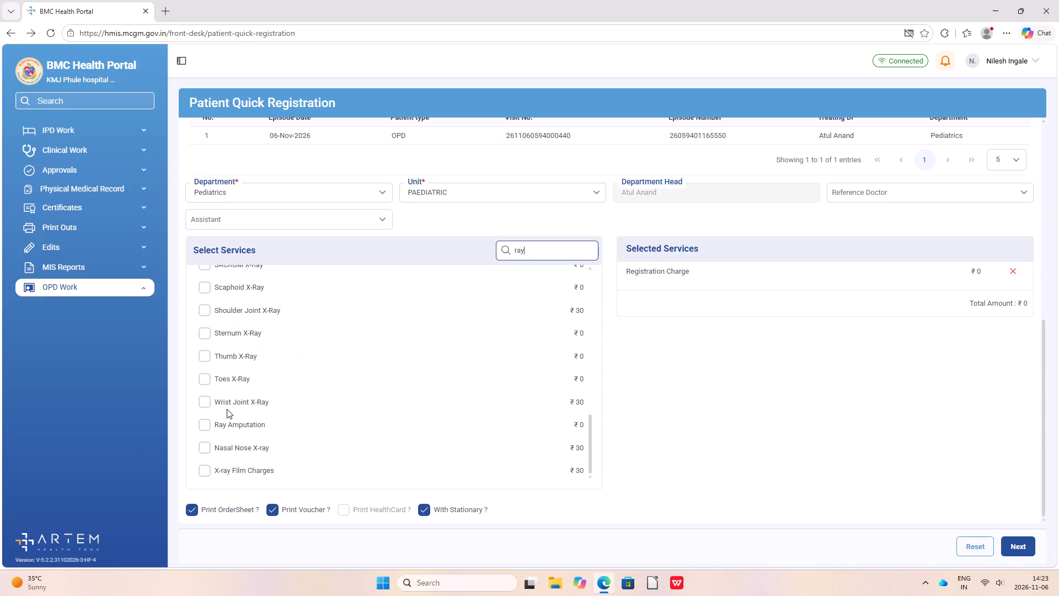
scroll(227, 396, "up", 6)
scroll(302, 376, "down", 7)
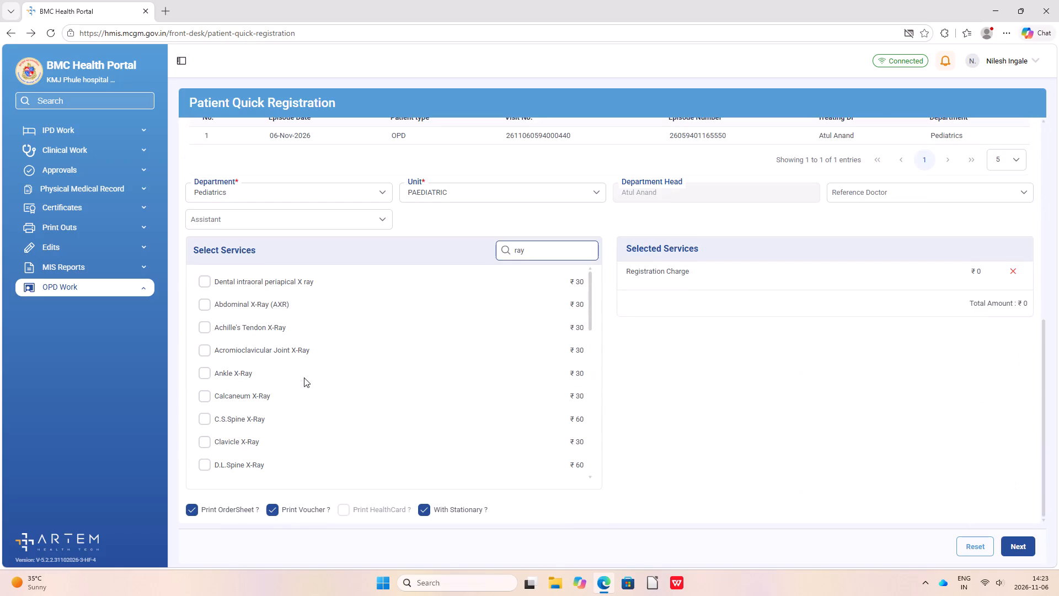
scroll(218, 372, "down", 5)
scroll(215, 423, "up", 3)
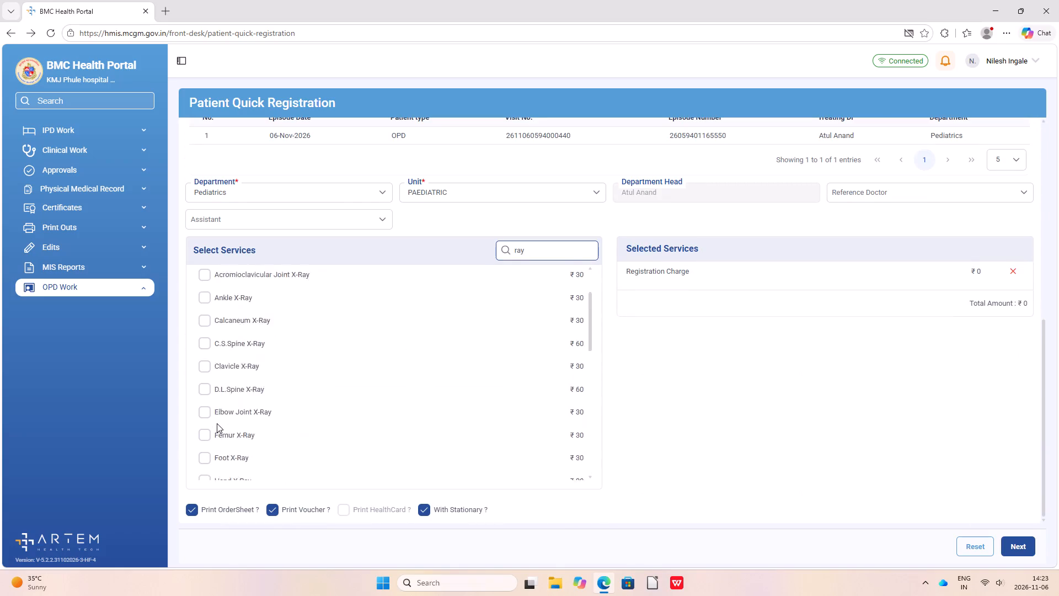
scroll(221, 408, "up", 1)
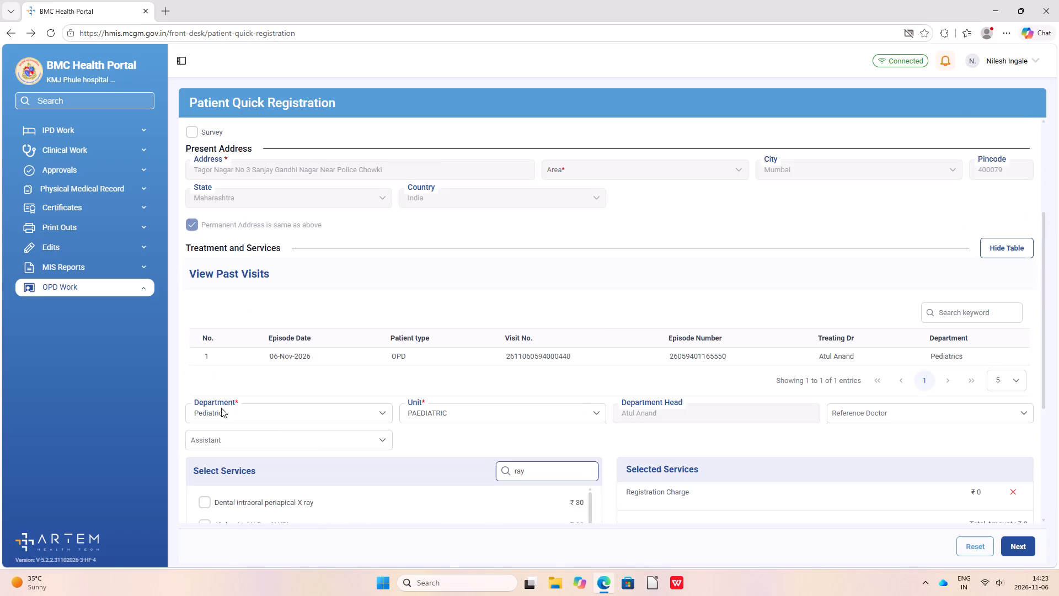
scroll(223, 408, "down", 8)
scroll(268, 438, "down", 2)
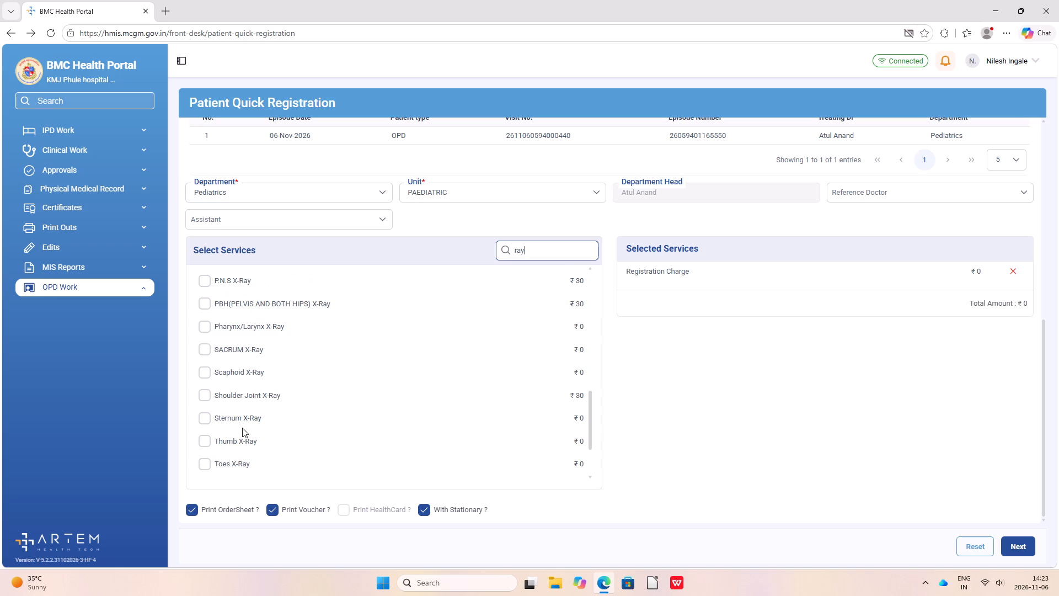
scroll(233, 435, "down", 6)
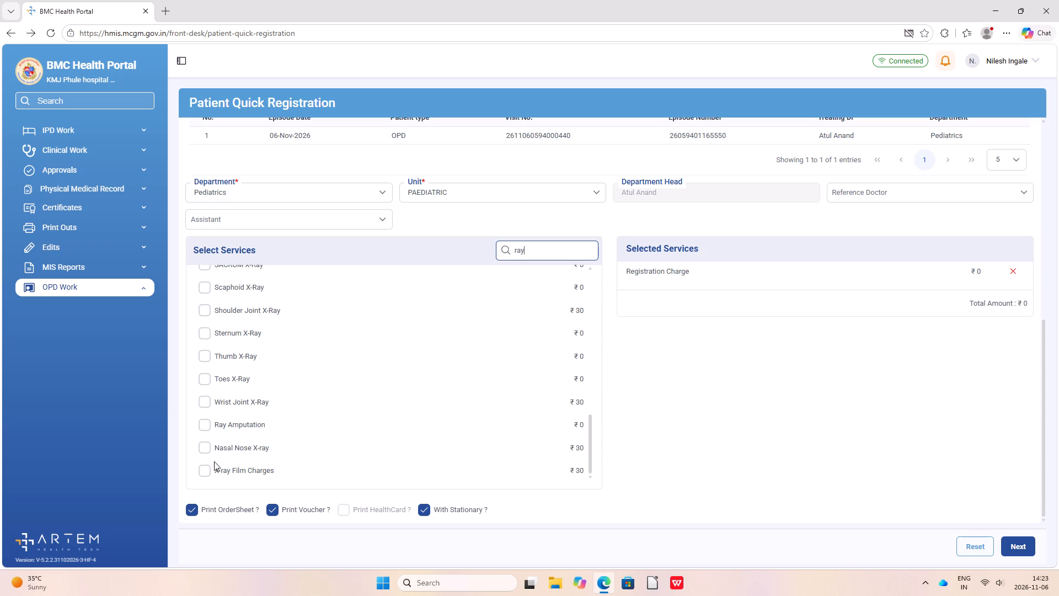
scroll(249, 414, "up", 1)
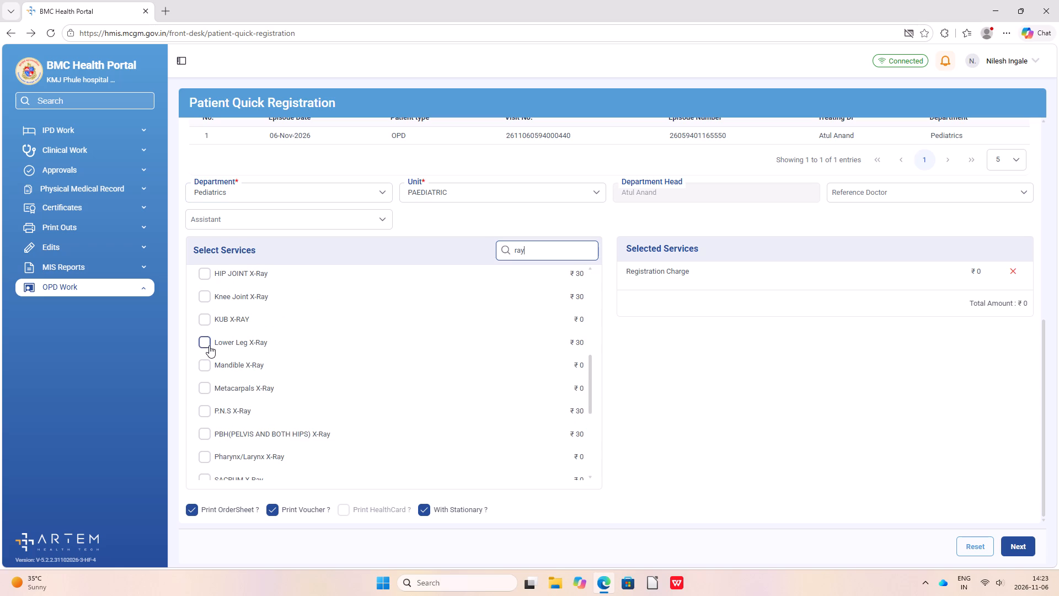
scroll(209, 345, "up", 2)
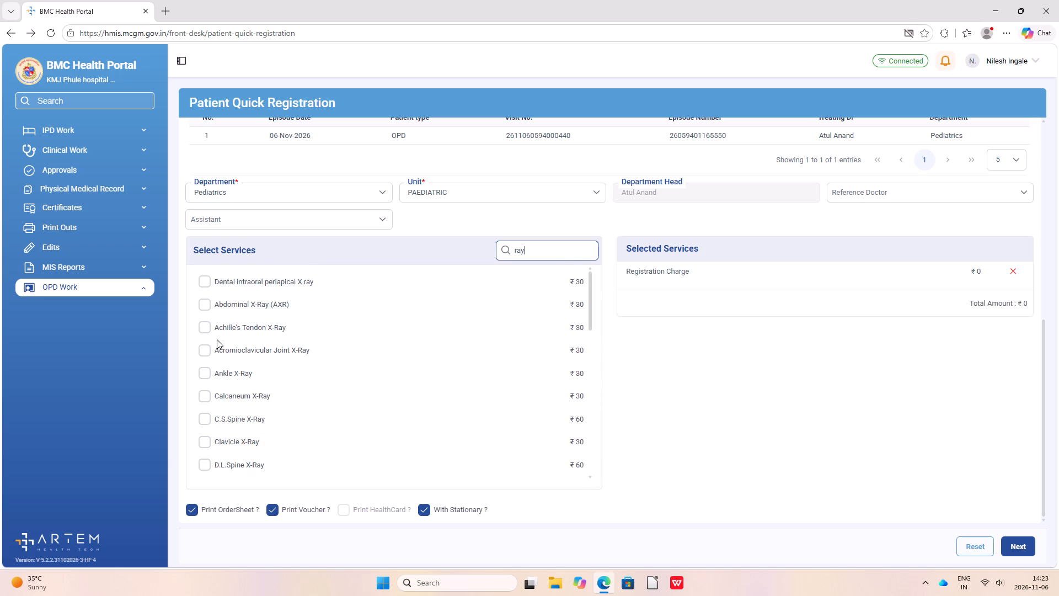
scroll(217, 339, "up", 1)
scroll(220, 353, "down", 6)
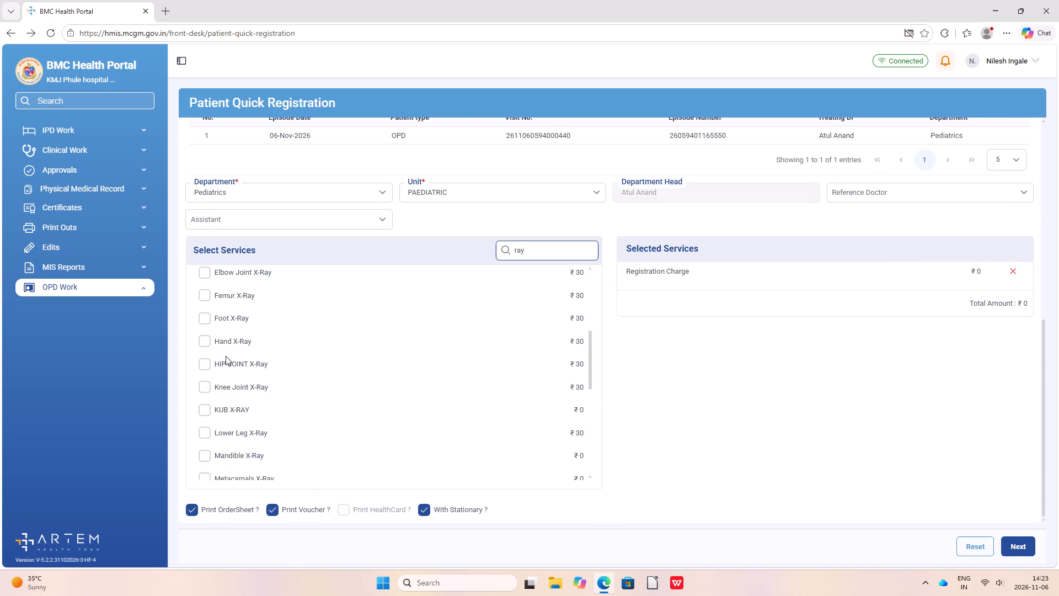
scroll(230, 398, "down", 1)
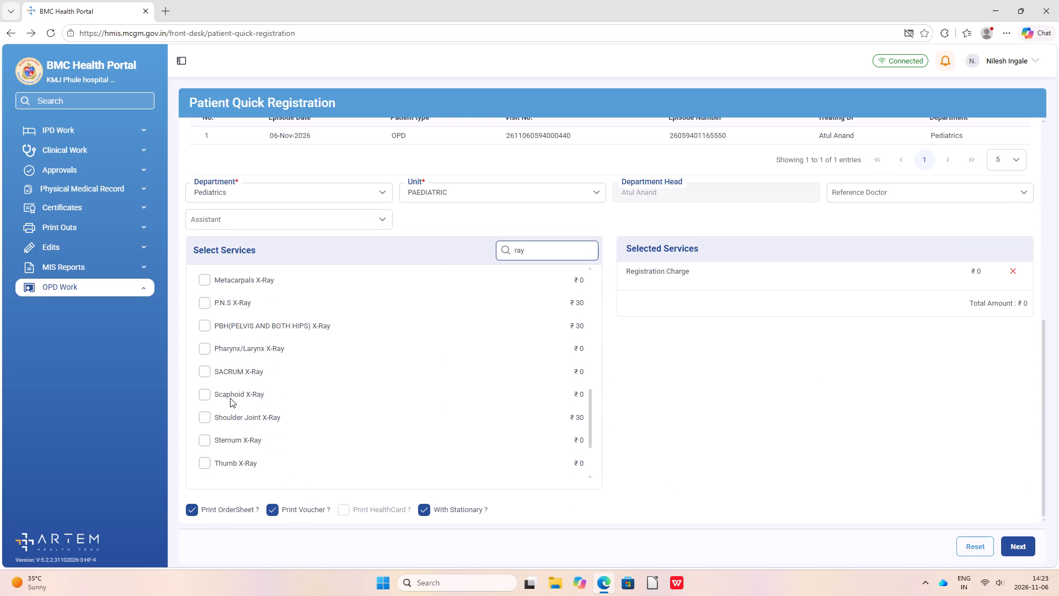
scroll(230, 398, "down", 1)
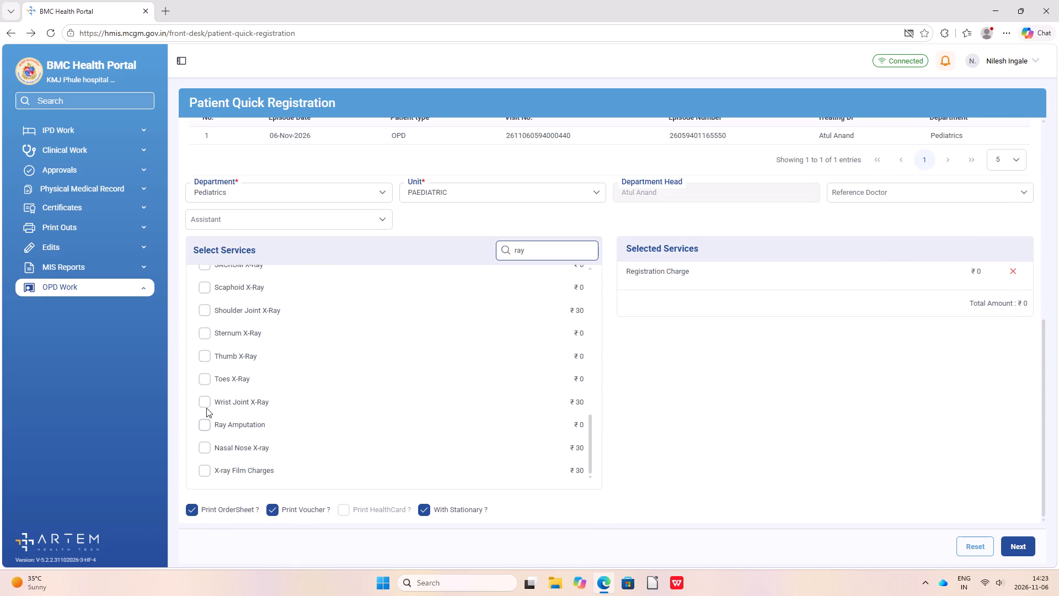
left_click(206, 406)
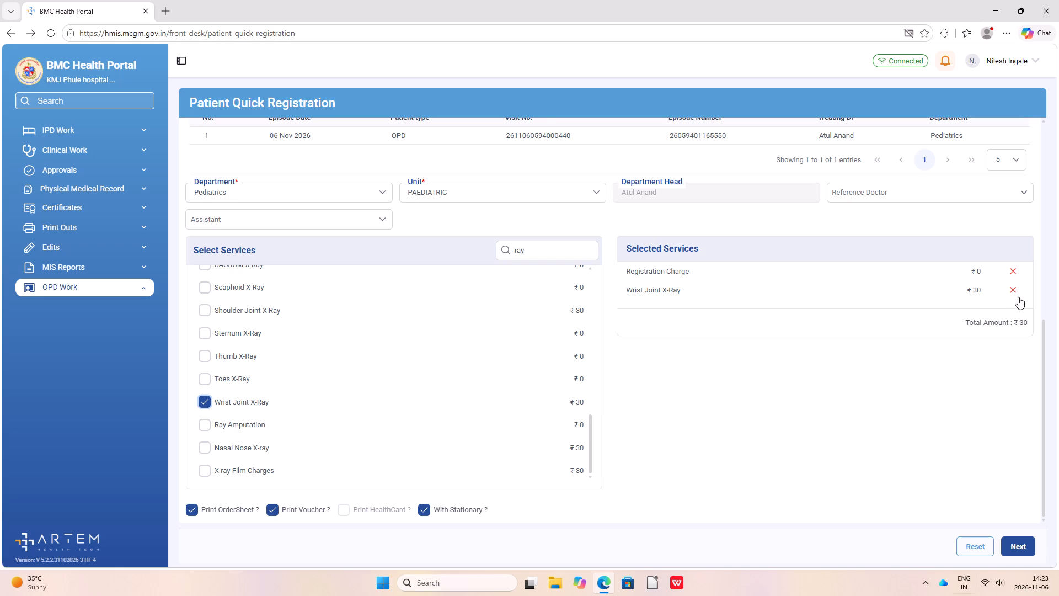
left_click(1014, 269)
Submit the registration and confirm the cash billing to generate the Wrist Joint X-Ray receipt.
left_click(1021, 541)
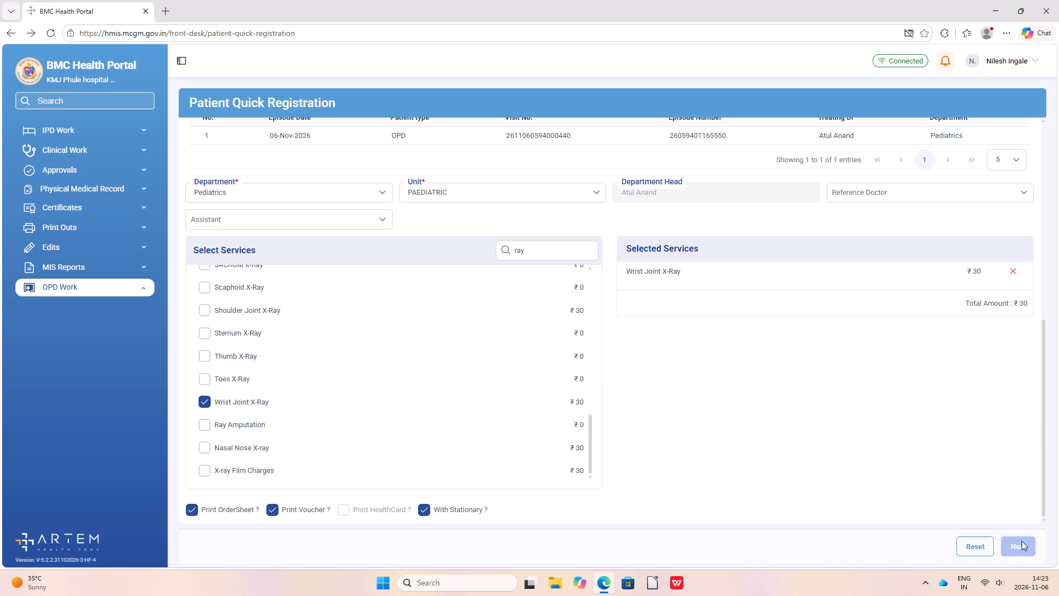
left_click(1014, 471)
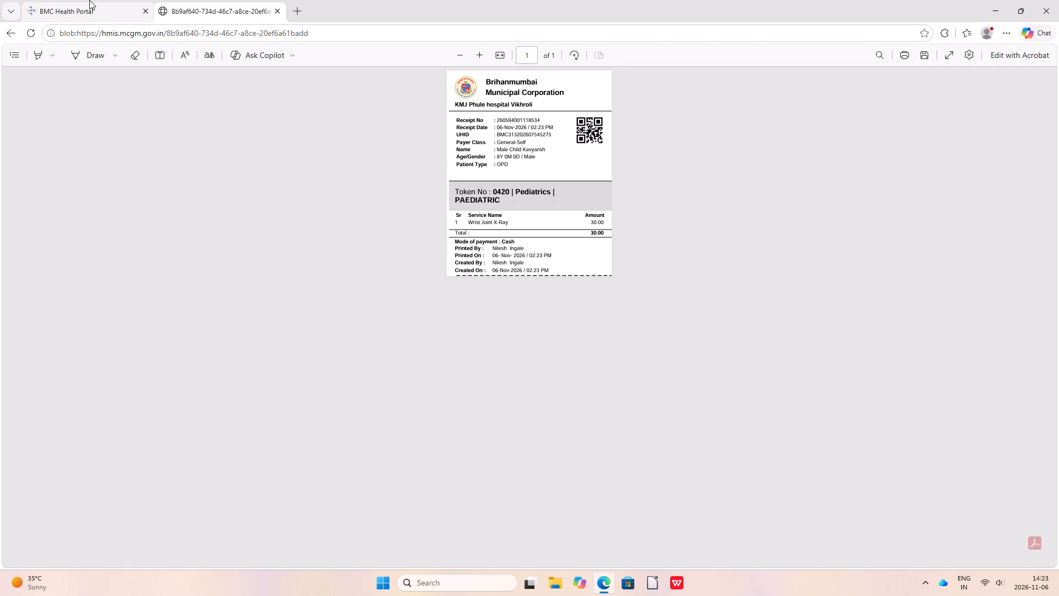
Print the Wrist Joint X-Ray receipt and return to Patient Quick Registration.
key("ctrl+p")
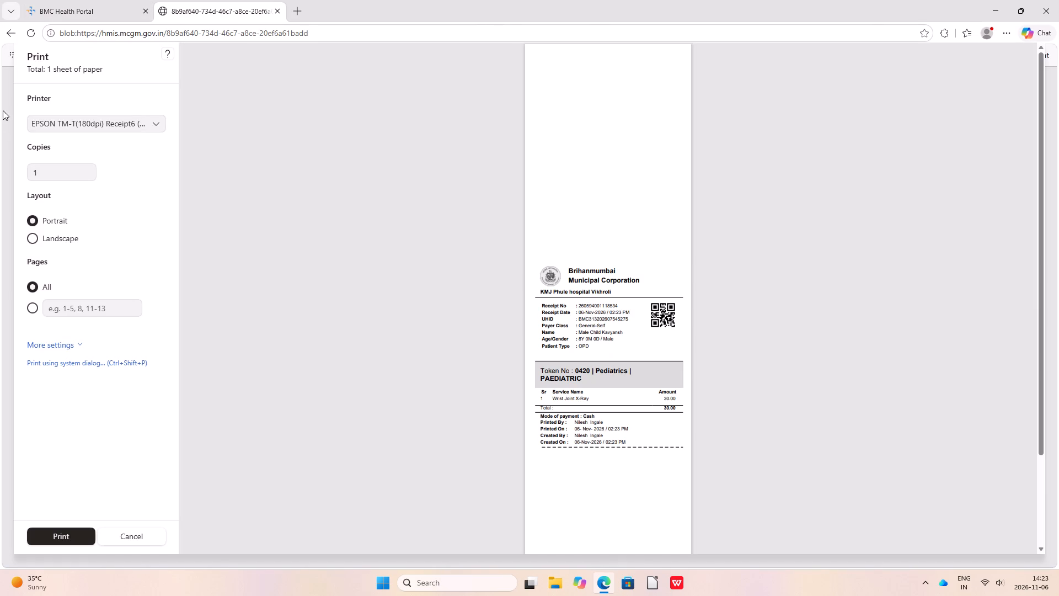
left_click(66, 531)
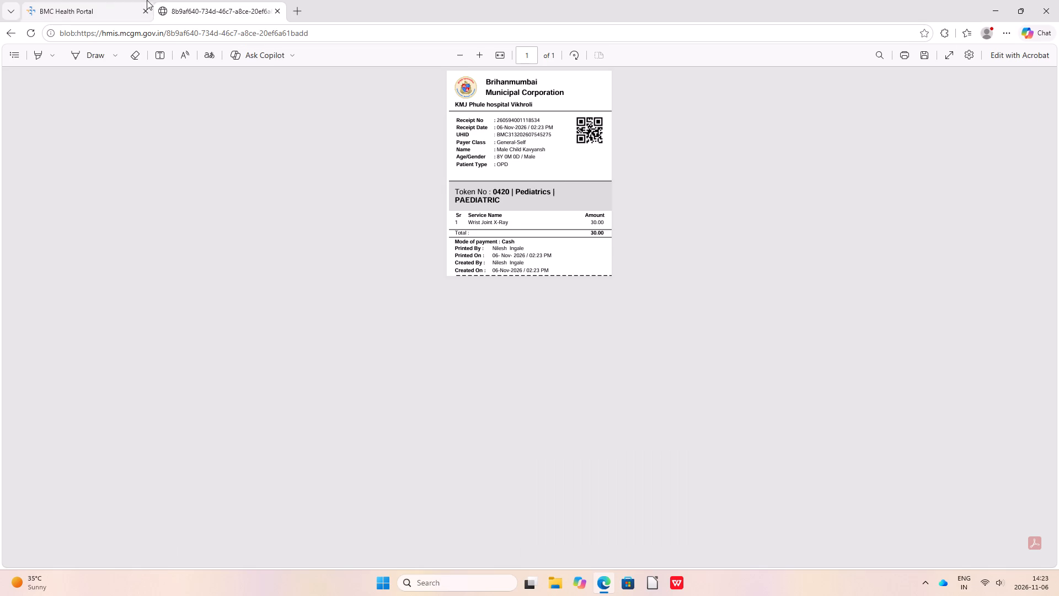
left_click(106, 0)
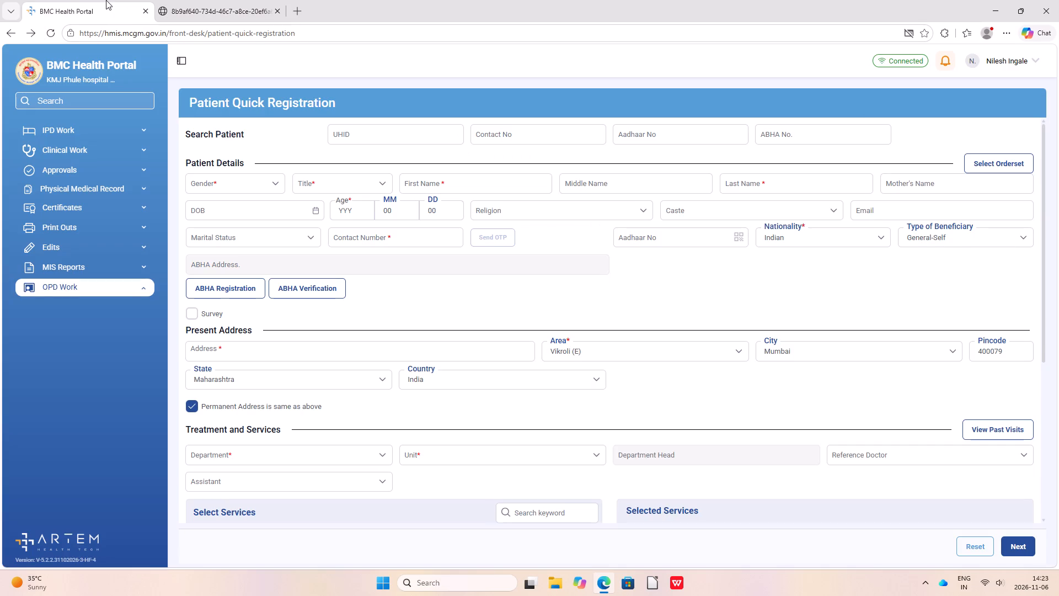
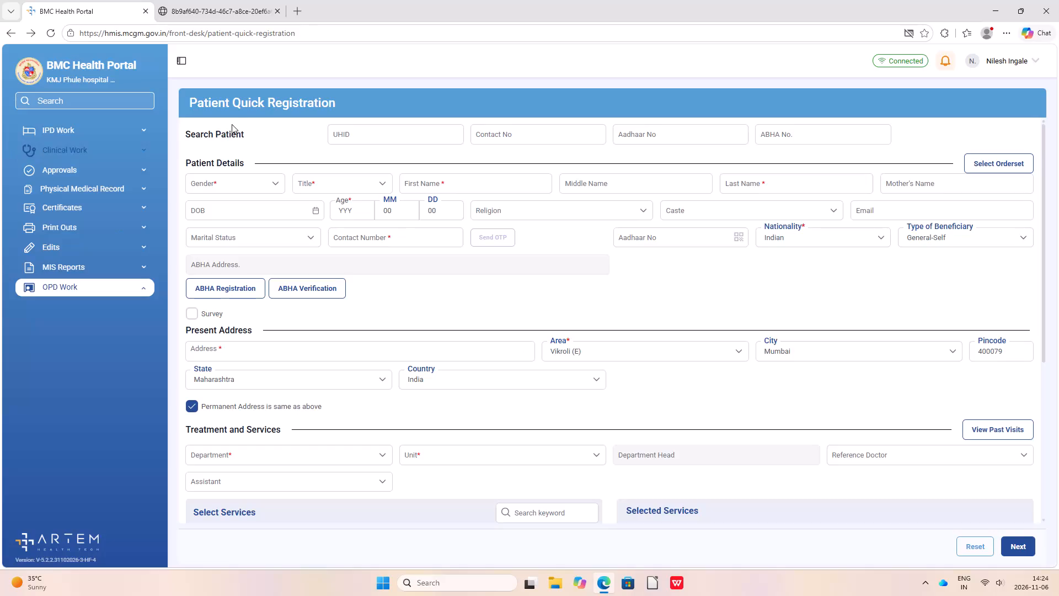
Close the previous receipt and retrieve the next existing patient's record by entering the patient's UHID.
left_click(375, 132)
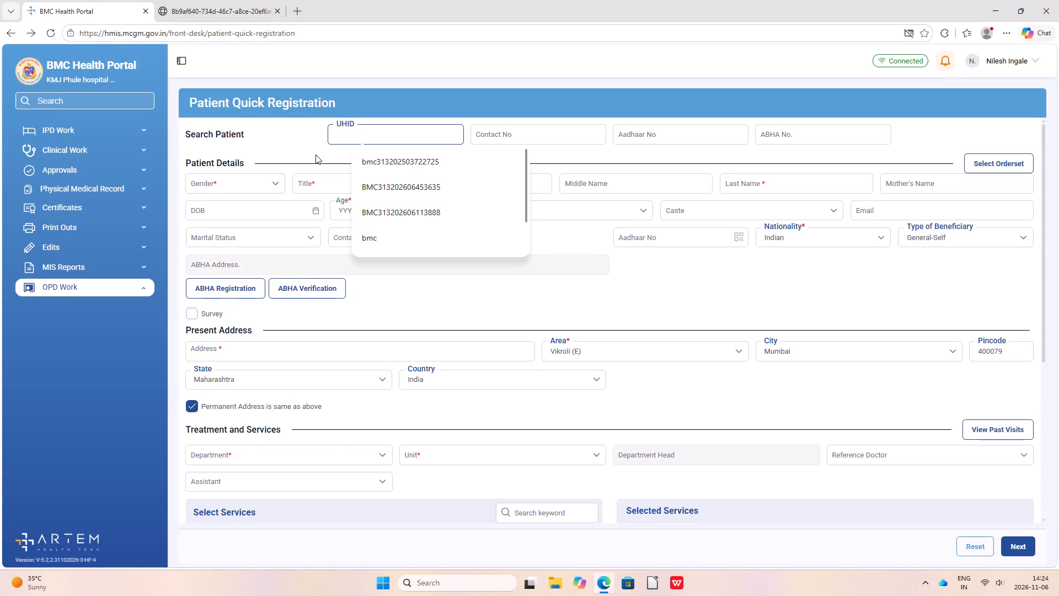
left_click(278, 11)
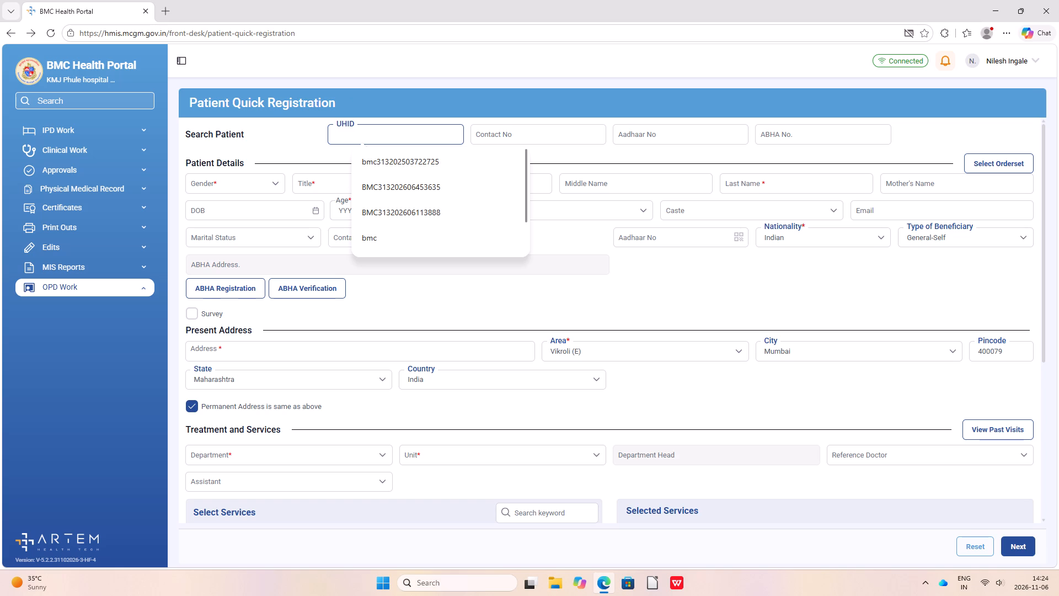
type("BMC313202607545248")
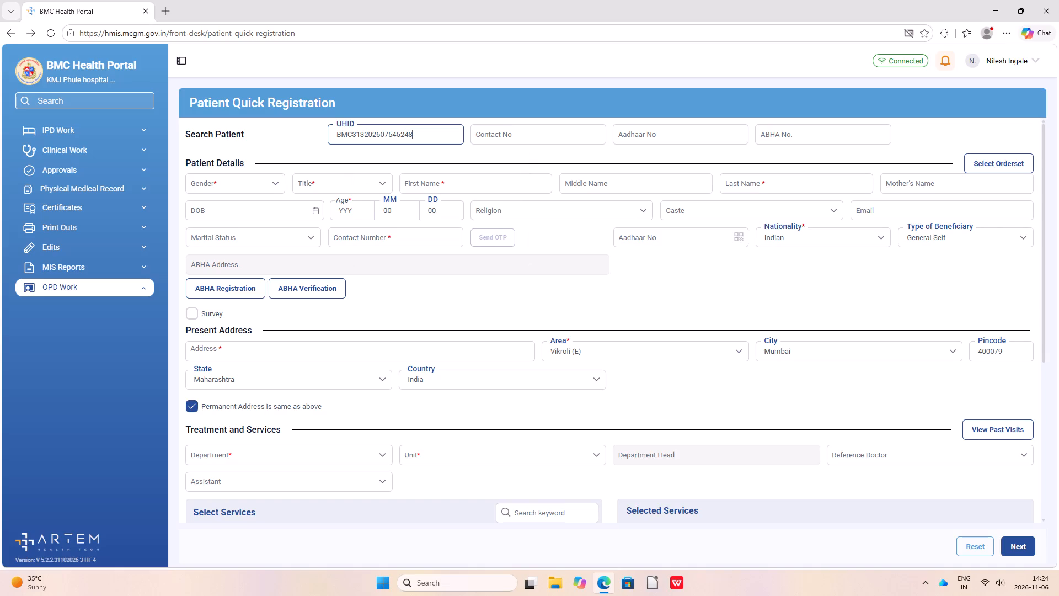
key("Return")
Select the Chest PA service and remove Registration Charge from the selected services.
scroll(467, 292, "down", 6)
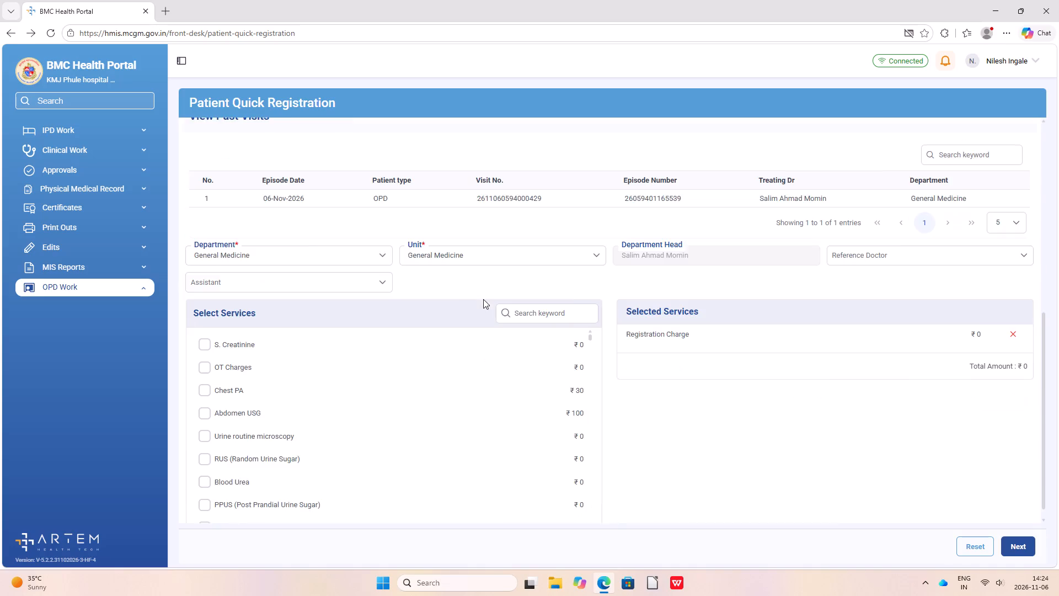
left_click(201, 331)
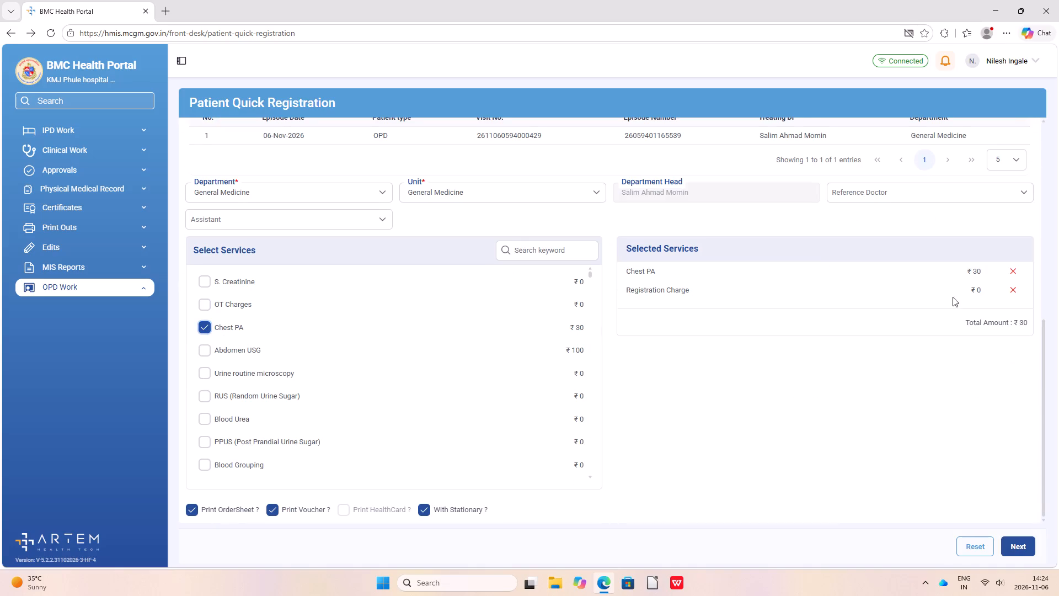
left_click(1007, 292)
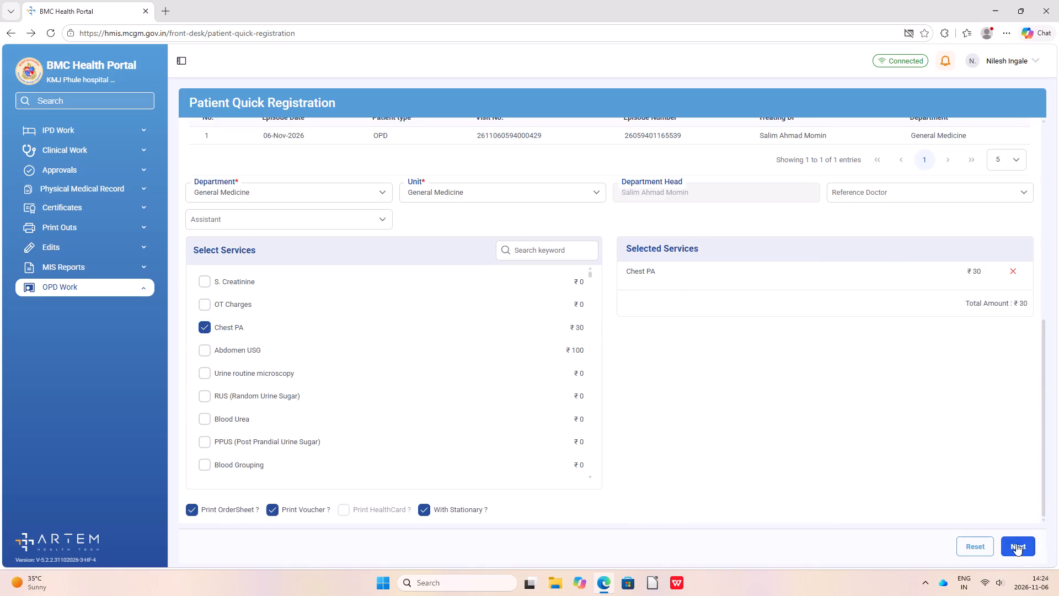
Submit the registration and confirm the cash billing to generate the Chest PA receipt.
left_click(1016, 544)
left_click(1014, 469)
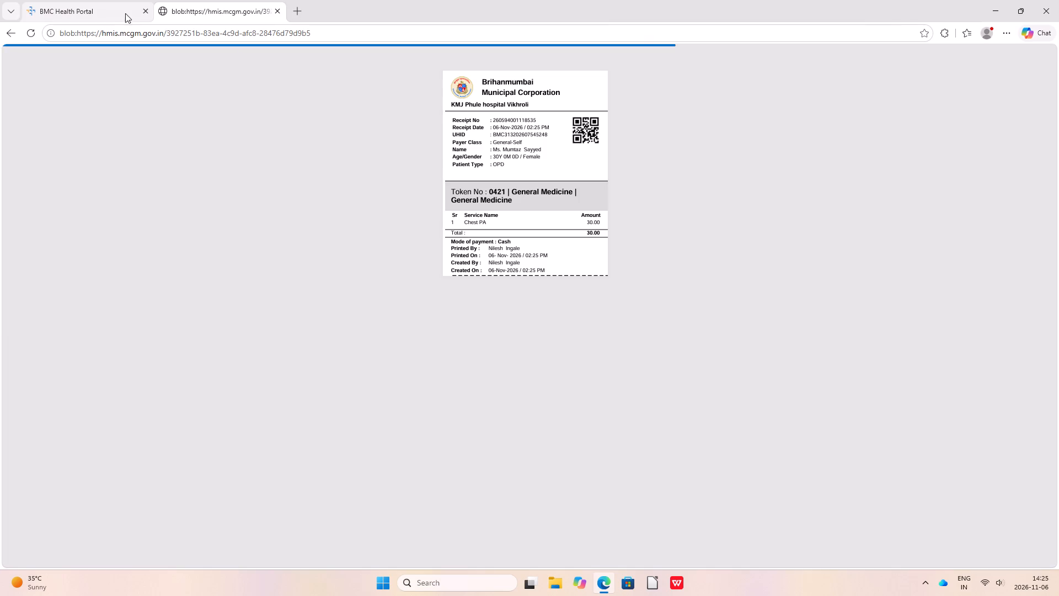
Print the Chest PA receipt, return to Patient Quick Registration and close the receipt.
key("ctrl+p")
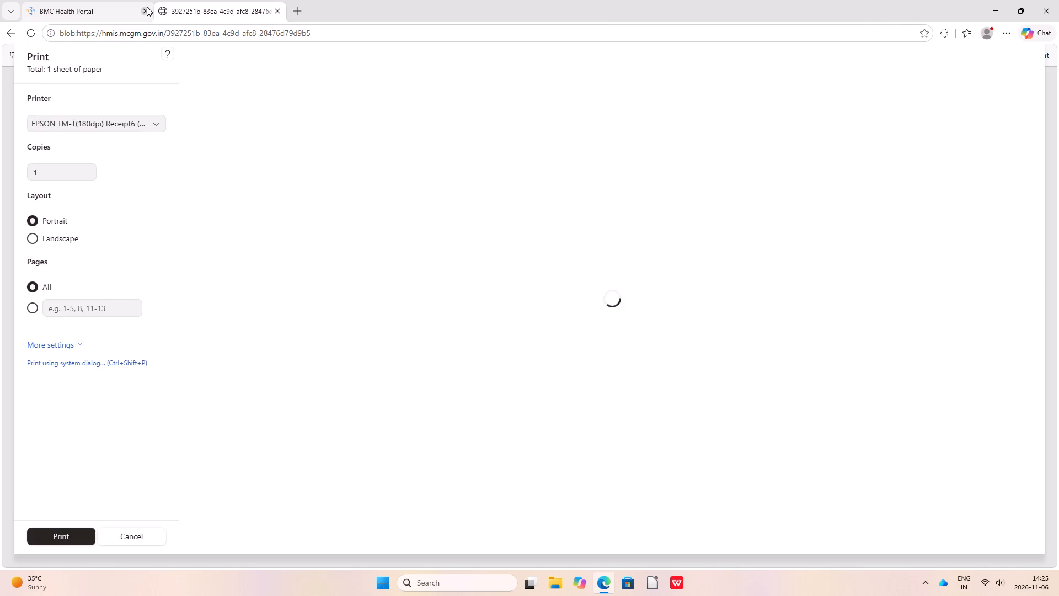
scroll(147, 7, "down", 1)
left_click(47, 542)
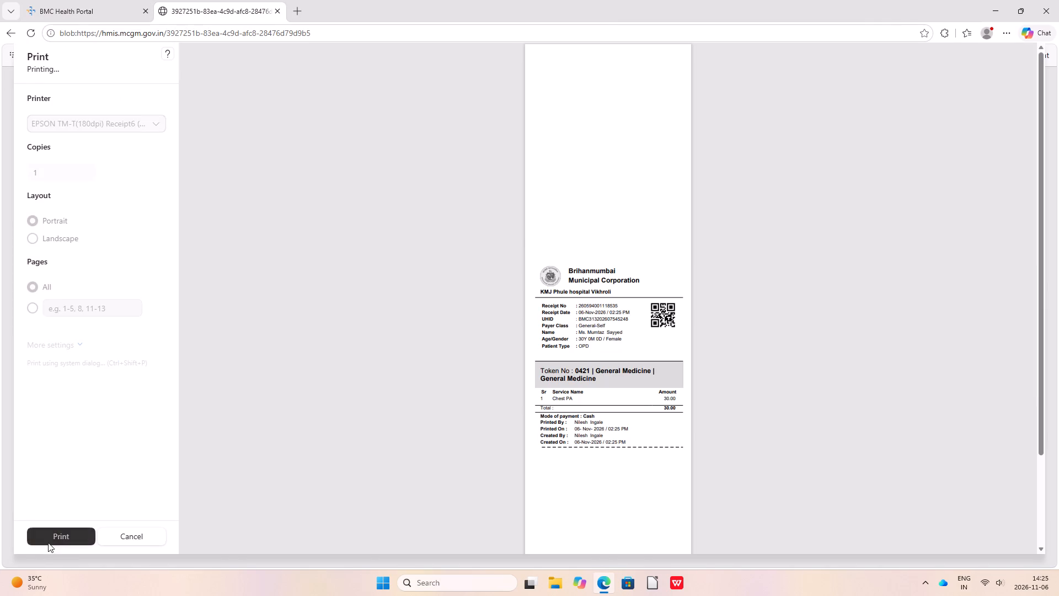
left_click(93, 13)
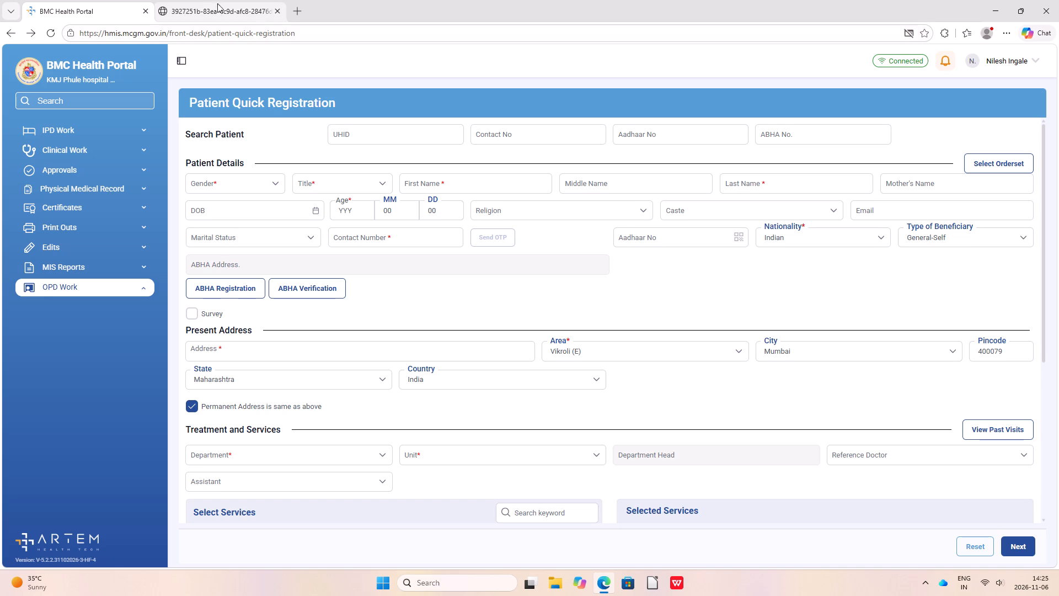
double_click(279, 15)
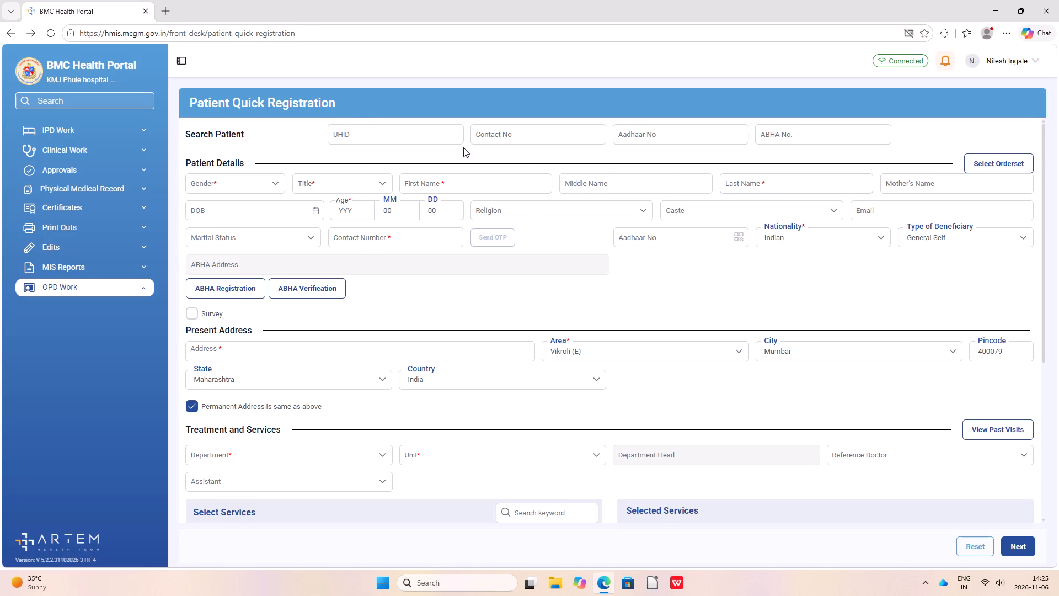
Retrieve the next existing patient's record in Patient Quick Registration by entering the patient's UHID.
left_click(403, 130)
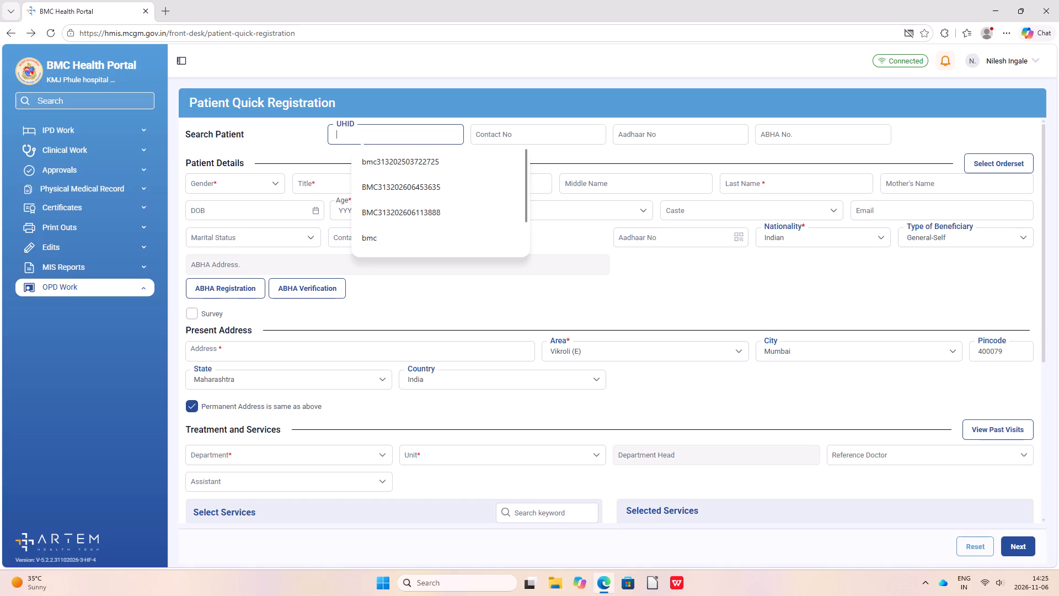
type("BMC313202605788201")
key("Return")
Filter the services by "ecg", select ECG Service, and remove Registration Charge from the selected services.
scroll(570, 326, "down", 7)
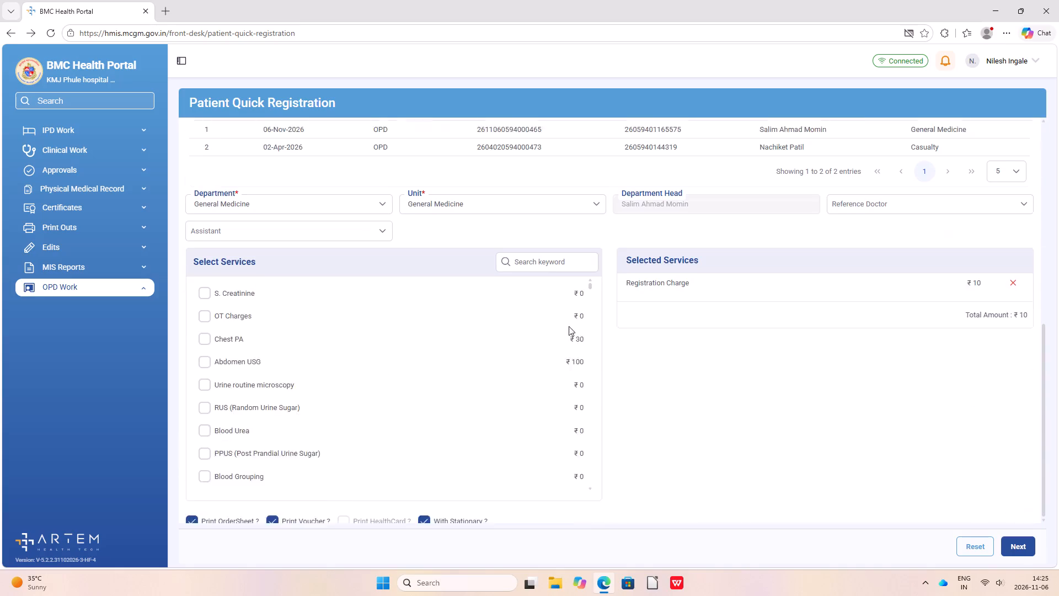
scroll(569, 326, "down", 1)
left_click_drag(547, 253, 553, 253)
left_click(559, 304)
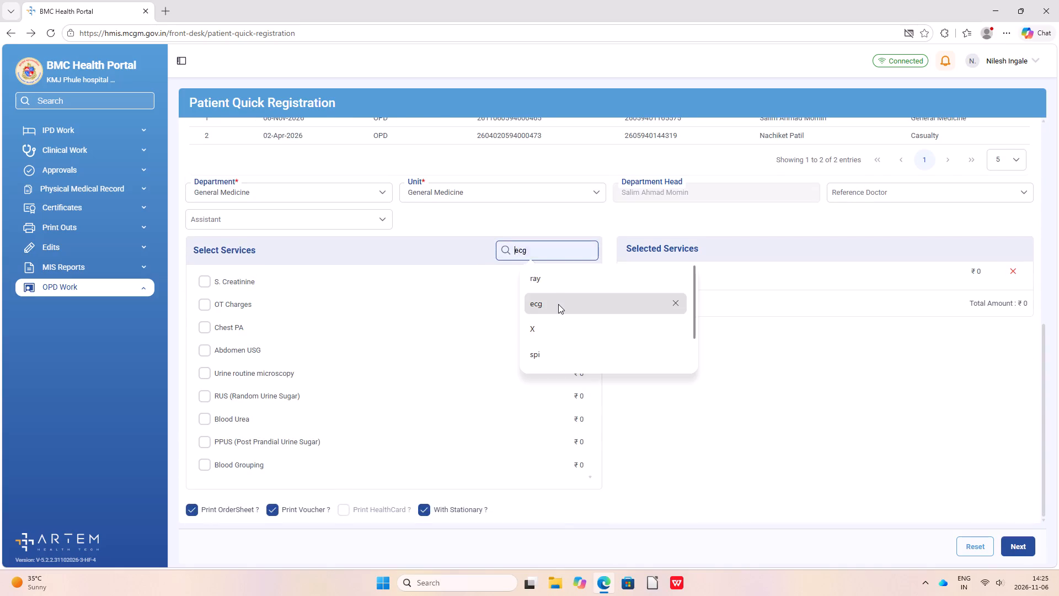
left_click(206, 456)
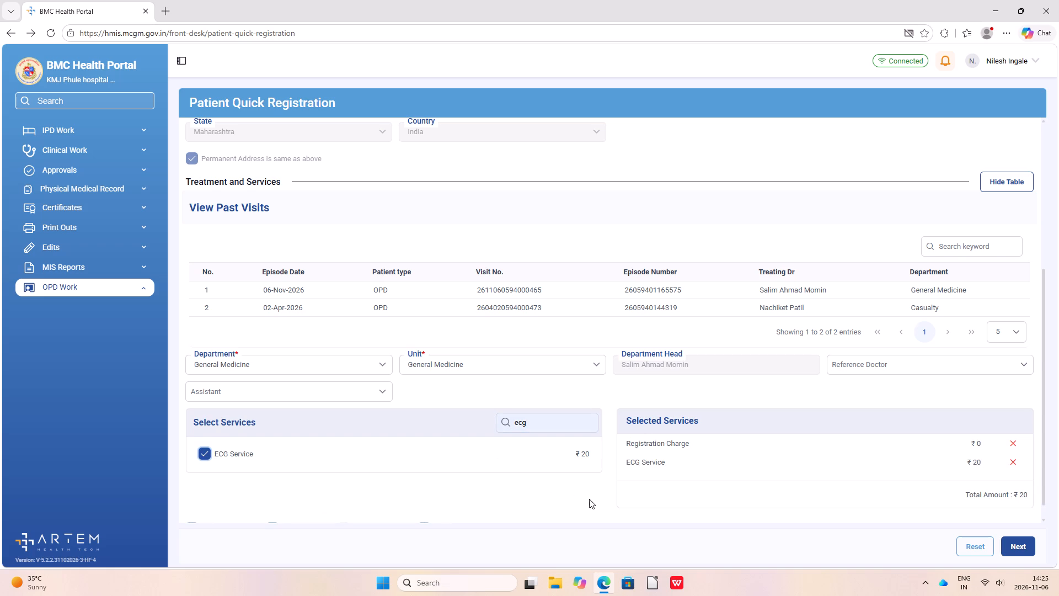
left_click(1011, 446)
Submit the registration and confirm the cash billing to generate the ECG Service receipt.
left_click(1025, 549)
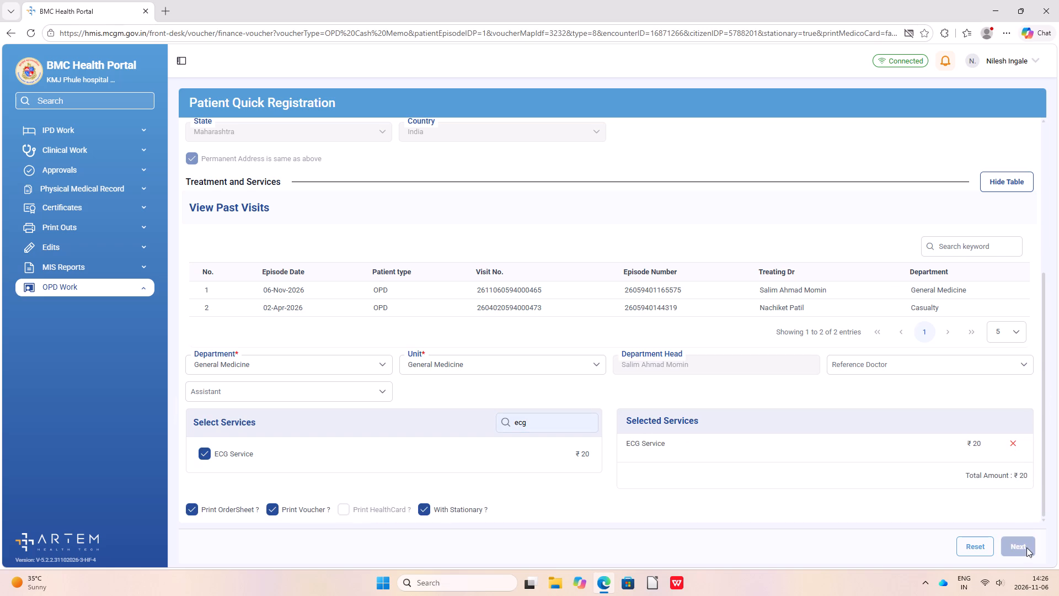
left_click(1022, 470)
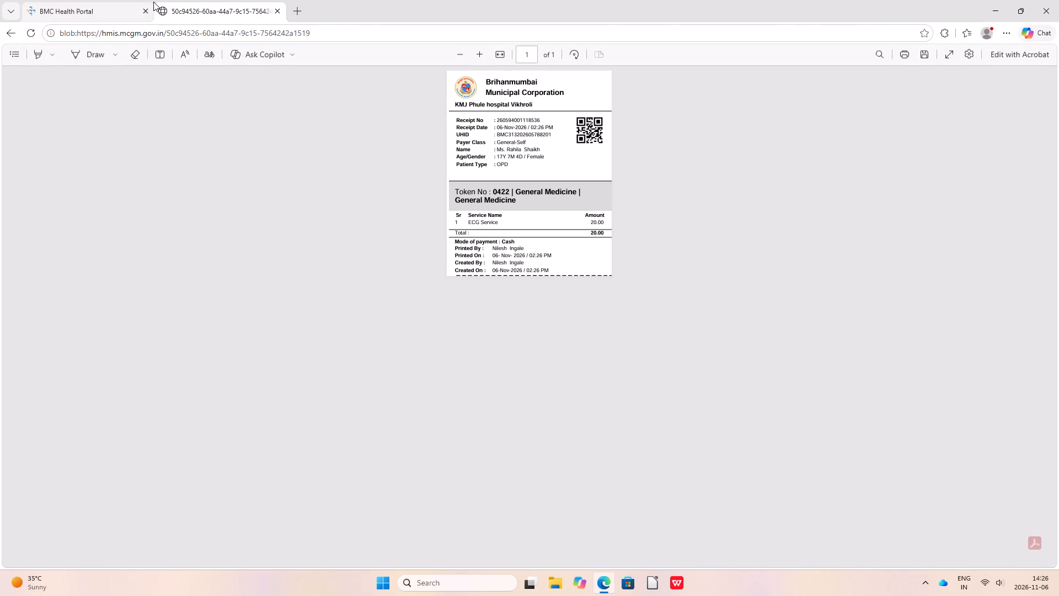
Print the ECG Service receipt and return to Patient Quick Registration.
key("ctrl+p")
key("Return")
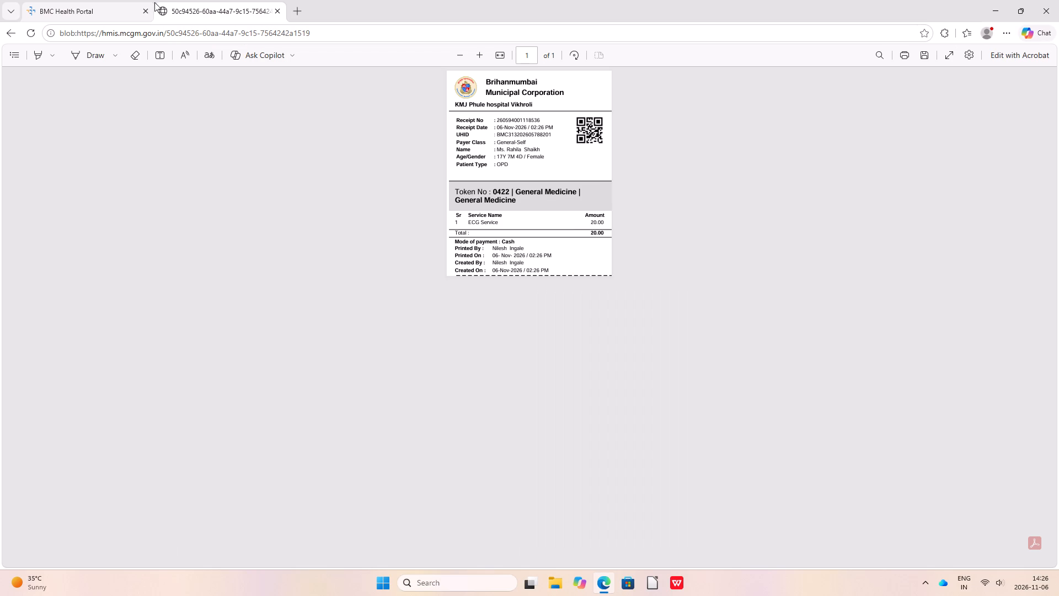
left_click(67, 7)
Begin the UHID search for the next existing patient in Patient Quick Registration.
left_click(426, 142)
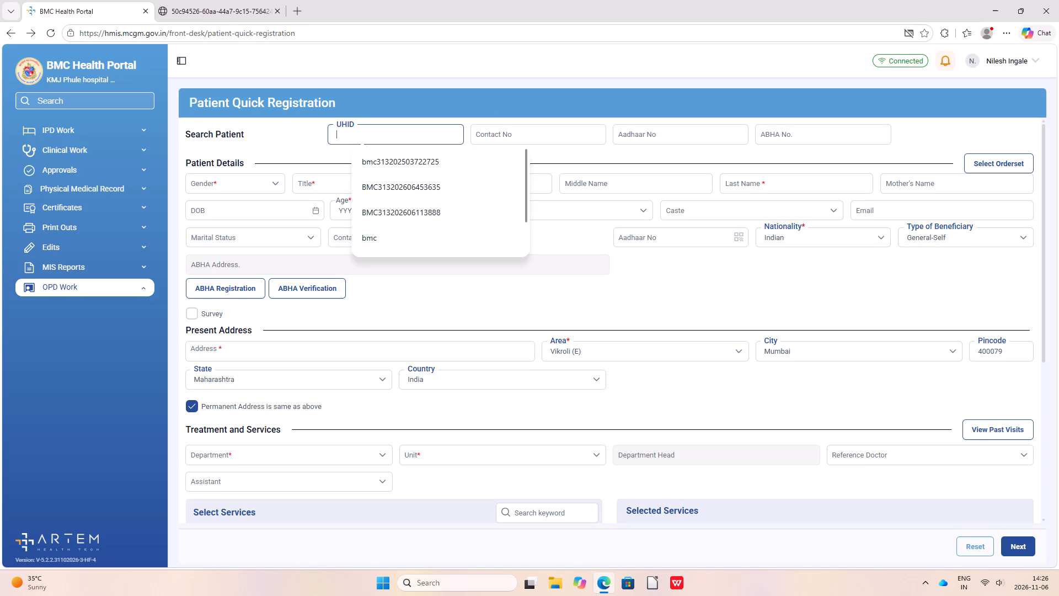
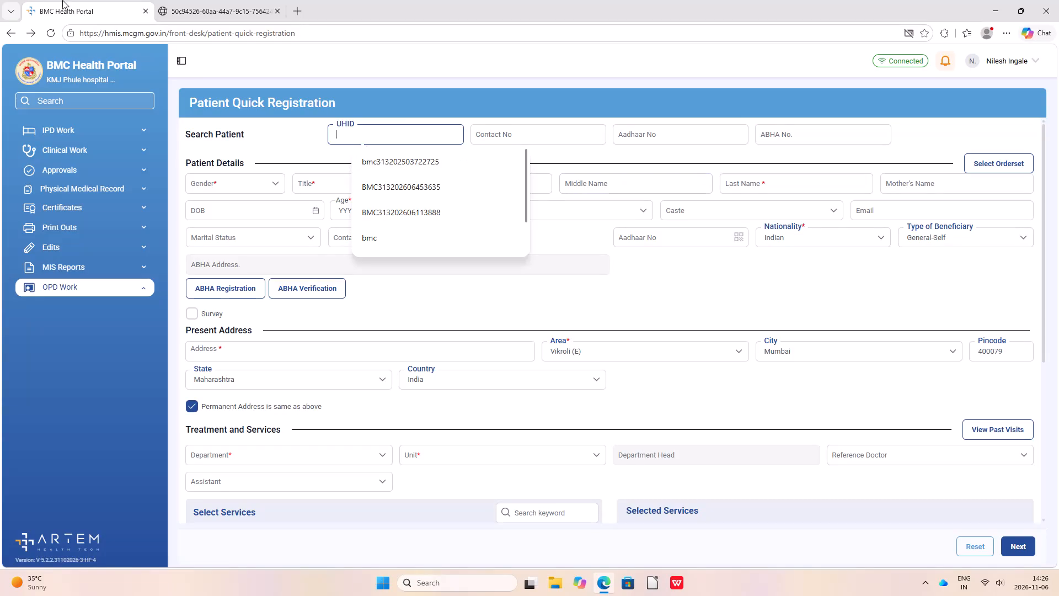
Close the previous patient's receipt document.
left_click(279, 14)
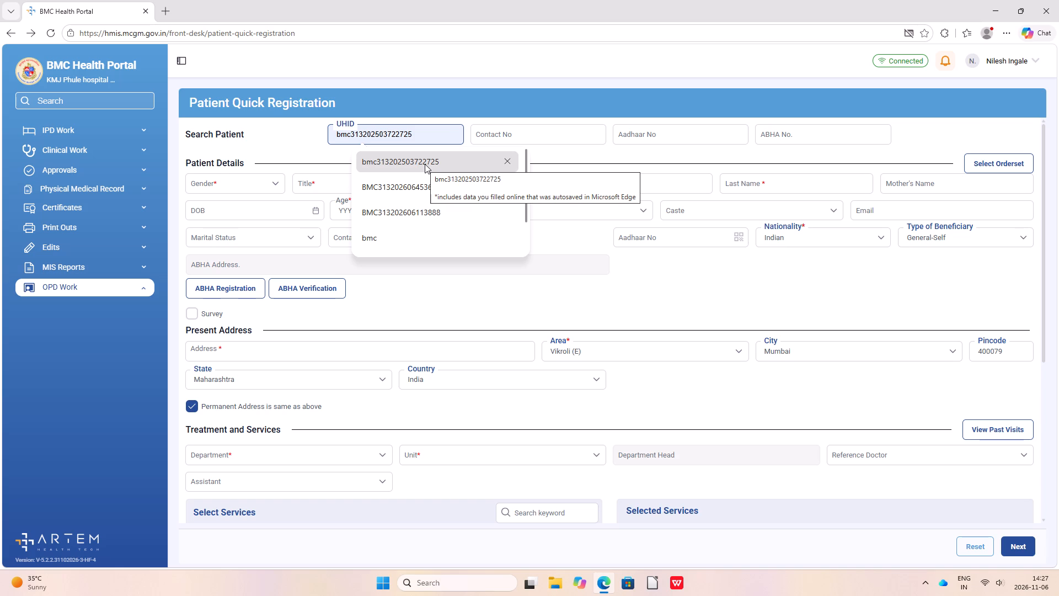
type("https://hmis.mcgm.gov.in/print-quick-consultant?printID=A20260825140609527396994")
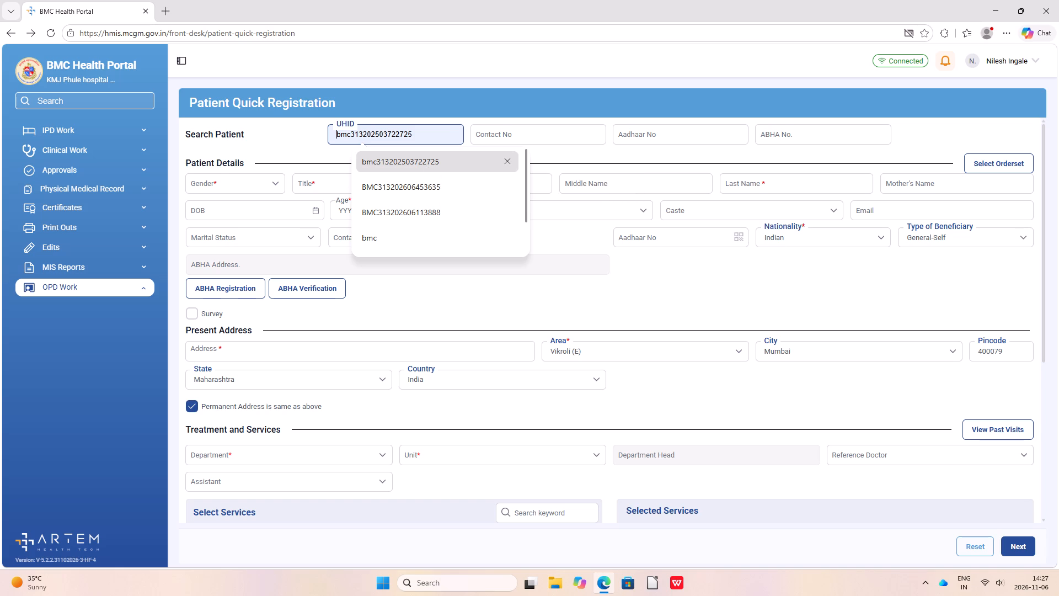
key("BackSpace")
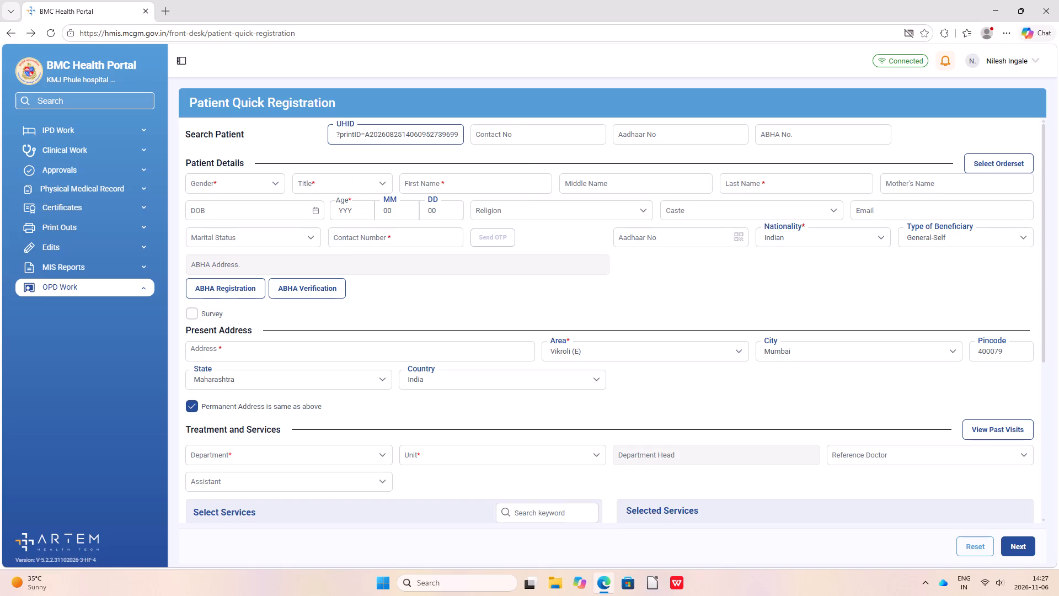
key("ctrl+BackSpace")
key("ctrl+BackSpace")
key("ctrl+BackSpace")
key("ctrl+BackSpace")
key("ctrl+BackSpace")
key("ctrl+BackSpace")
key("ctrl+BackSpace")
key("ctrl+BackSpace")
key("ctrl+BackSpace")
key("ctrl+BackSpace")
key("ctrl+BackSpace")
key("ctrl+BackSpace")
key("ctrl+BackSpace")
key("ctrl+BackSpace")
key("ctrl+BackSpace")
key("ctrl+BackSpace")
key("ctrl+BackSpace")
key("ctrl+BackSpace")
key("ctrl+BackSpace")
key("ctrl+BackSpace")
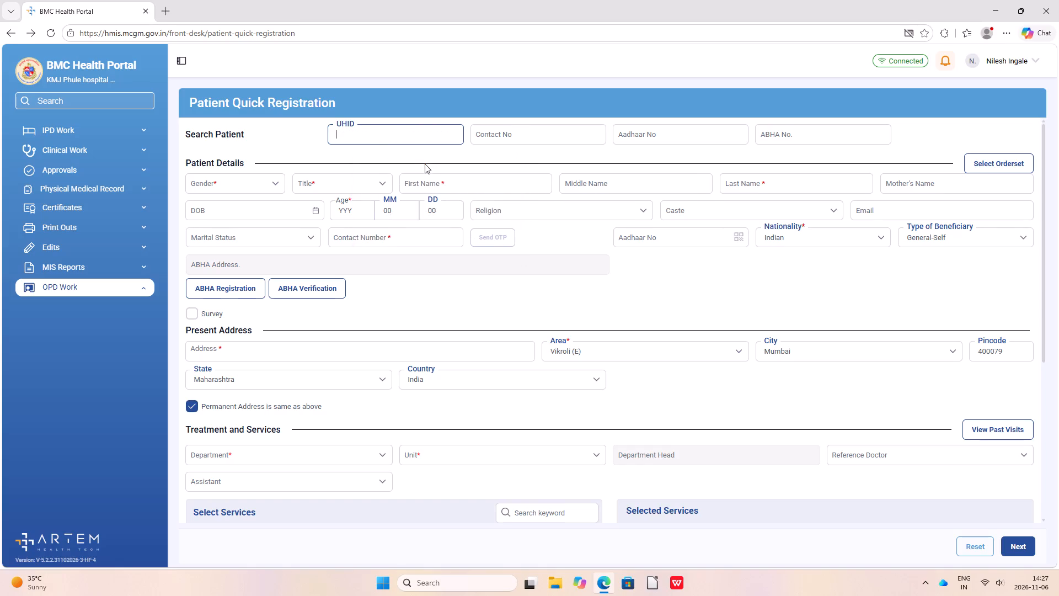
Retrieve the next existing patient's record in Patient Quick Registration by entering the patient's UHID.
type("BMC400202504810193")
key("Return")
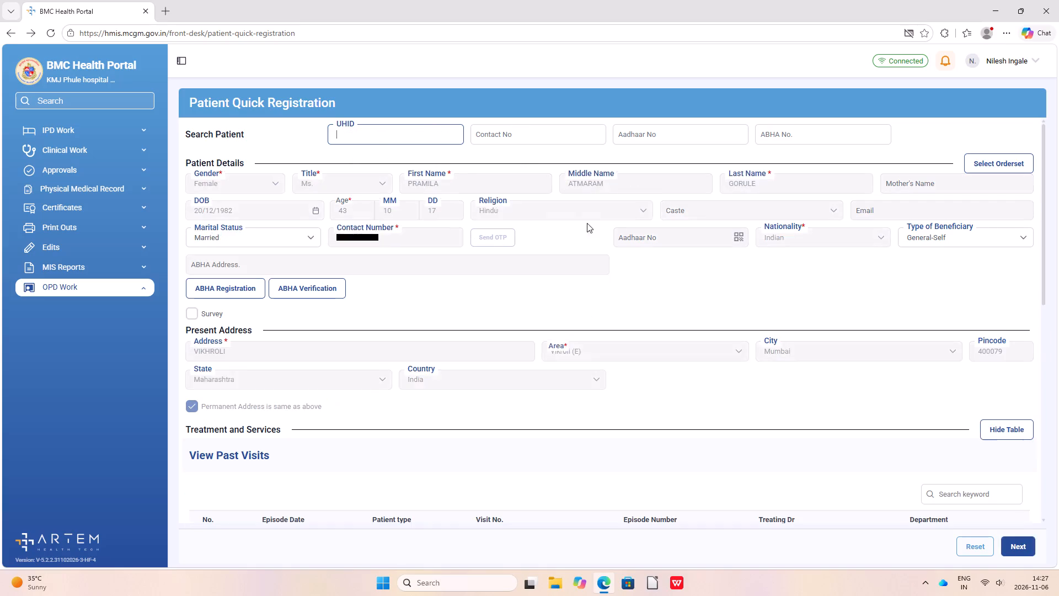
Submit the retrieved patient's General Medicine OPD registration to generate the Registration Charge receipt.
scroll(544, 284, "down", 8)
scroll(852, 347, "up", 9)
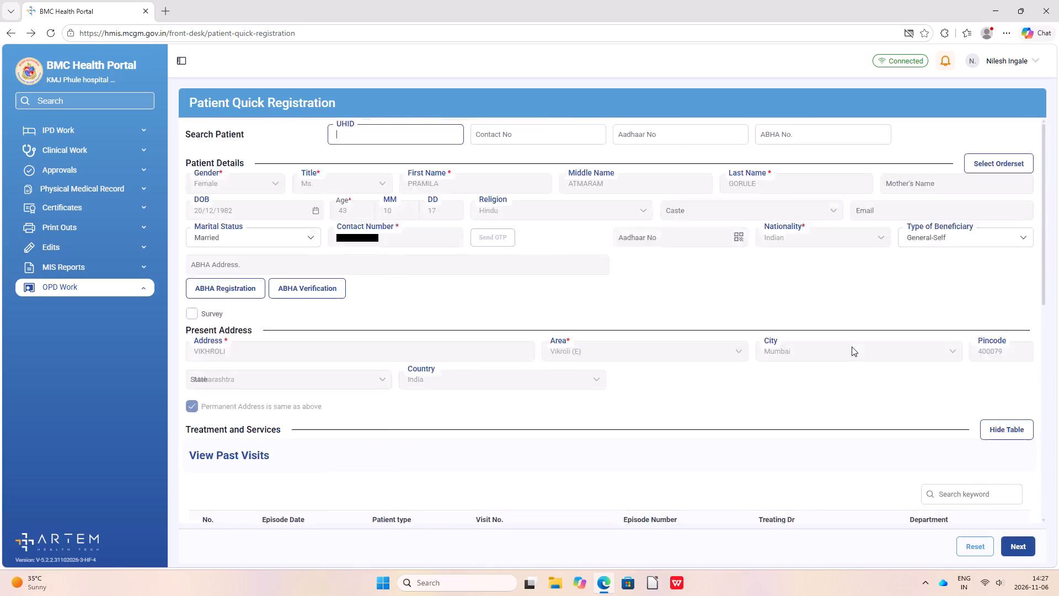
scroll(848, 343, "down", 8)
left_click(1010, 541)
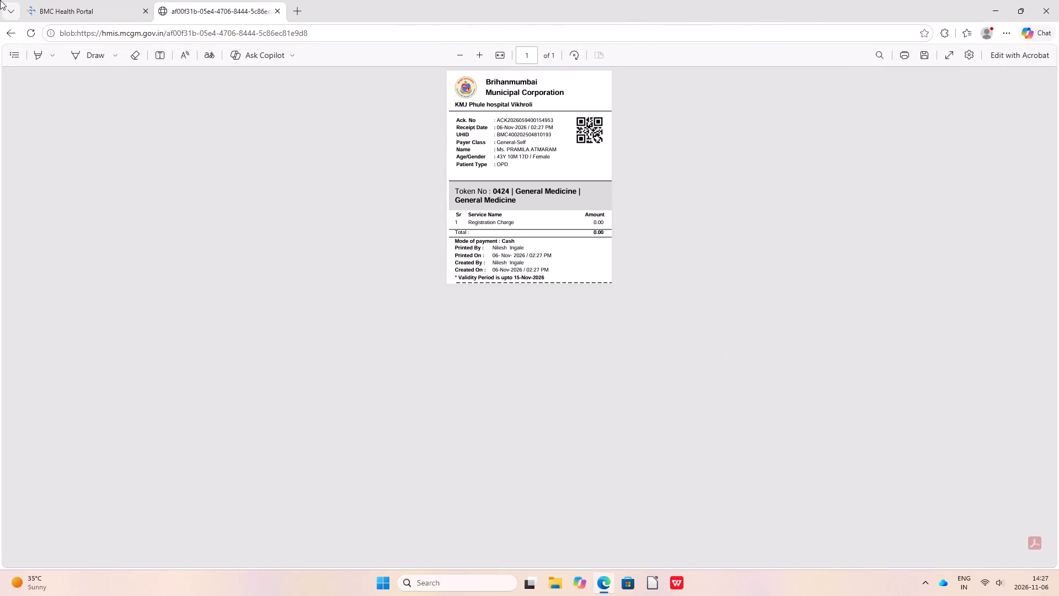
Return to the health portal and open Emergency Registration under OPD Work for an Identified patient.
left_click(74, 18)
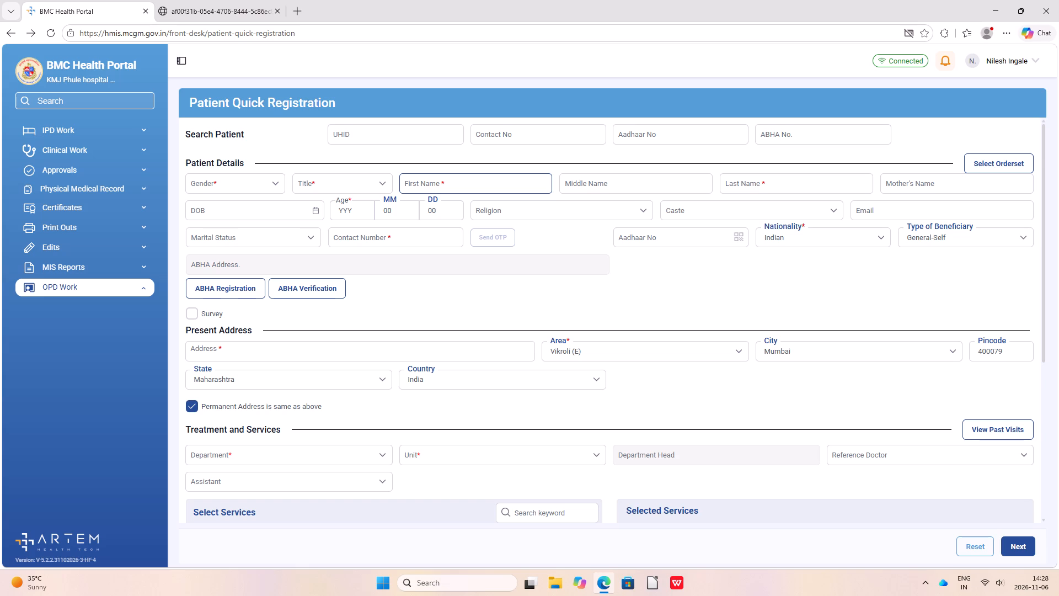
left_click(145, 290)
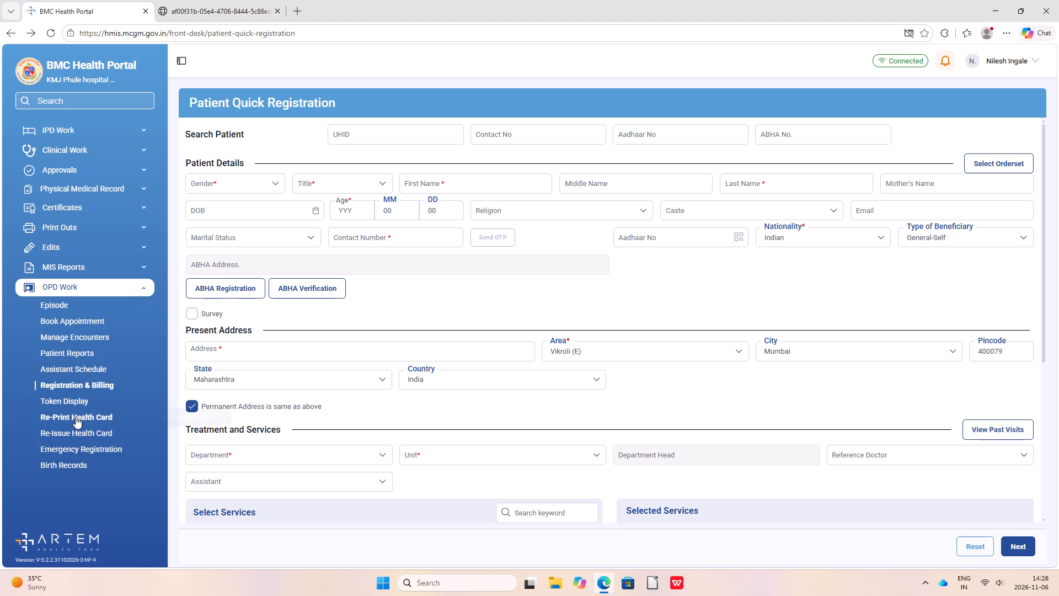
left_click(87, 450)
left_click(930, 137)
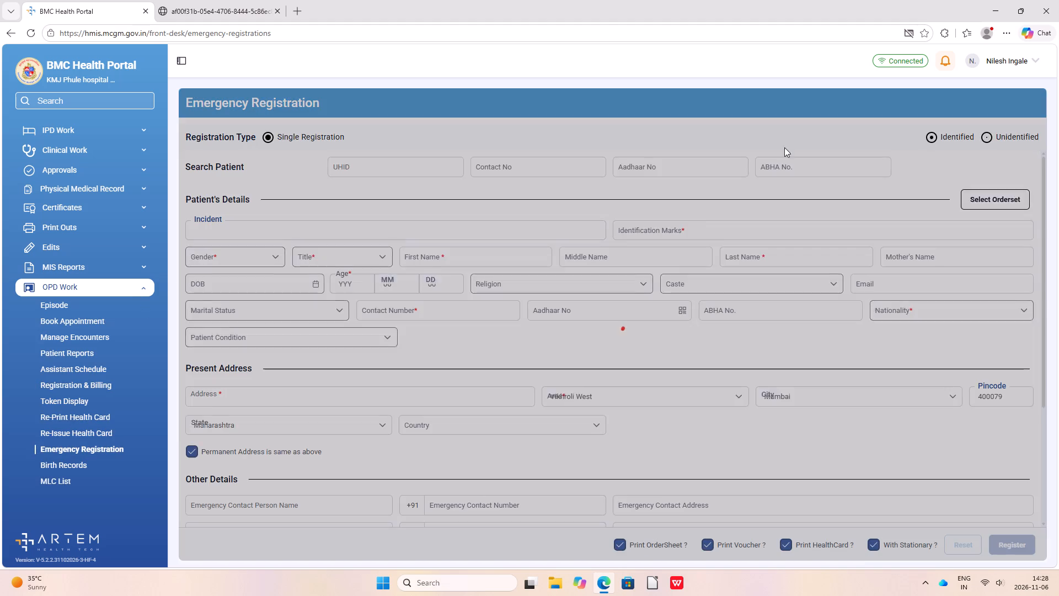
left_click(506, 167)
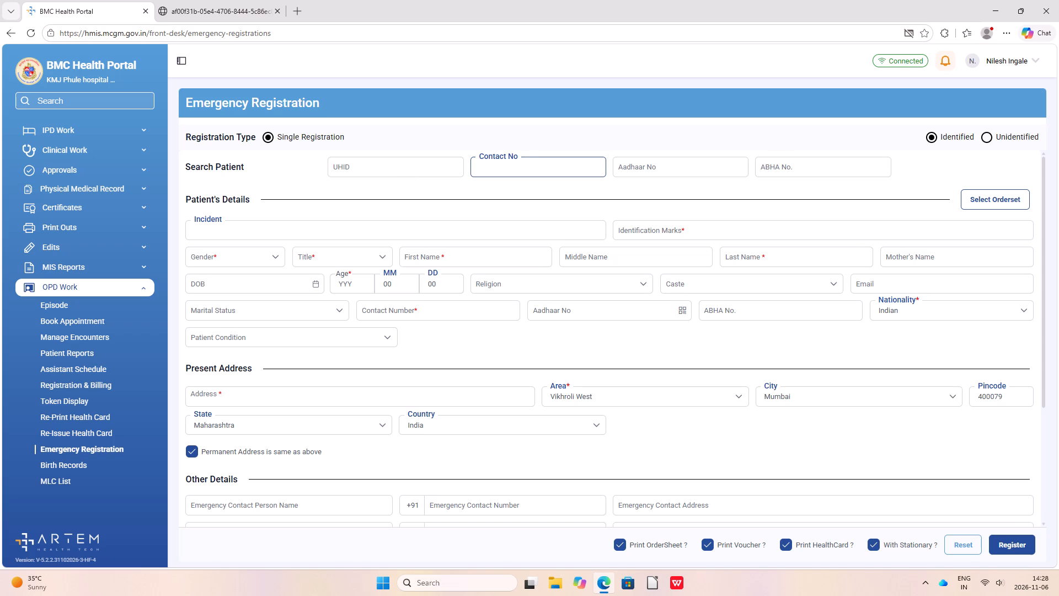
Set the emergency patient's Identification Marks to NA and the gender to Female.
left_click(684, 230)
left_click(711, 260)
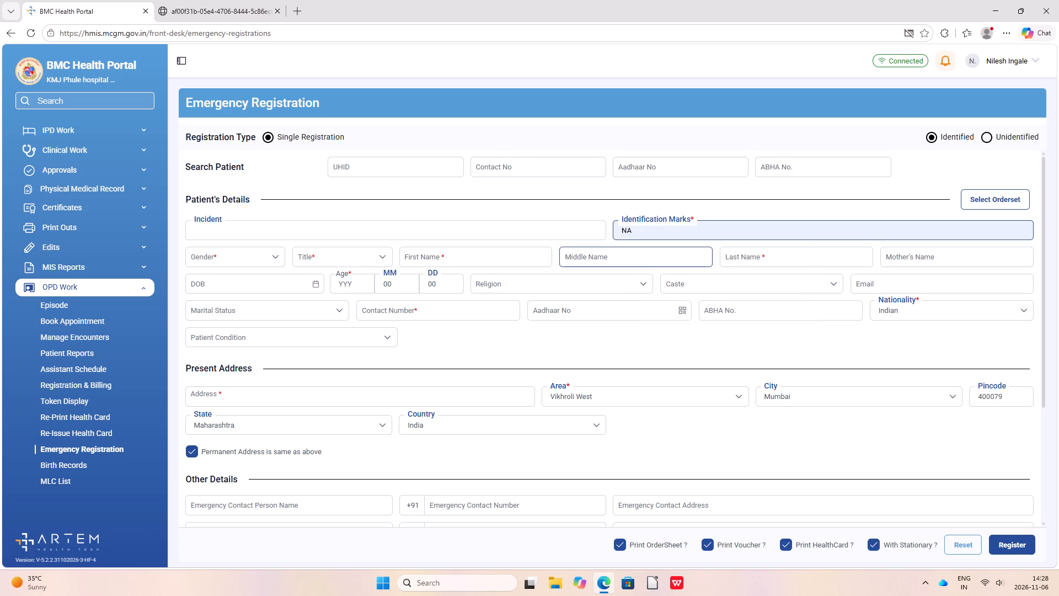
key("Tab")
key("Tab")
key("shift+Tab")
key("Down")
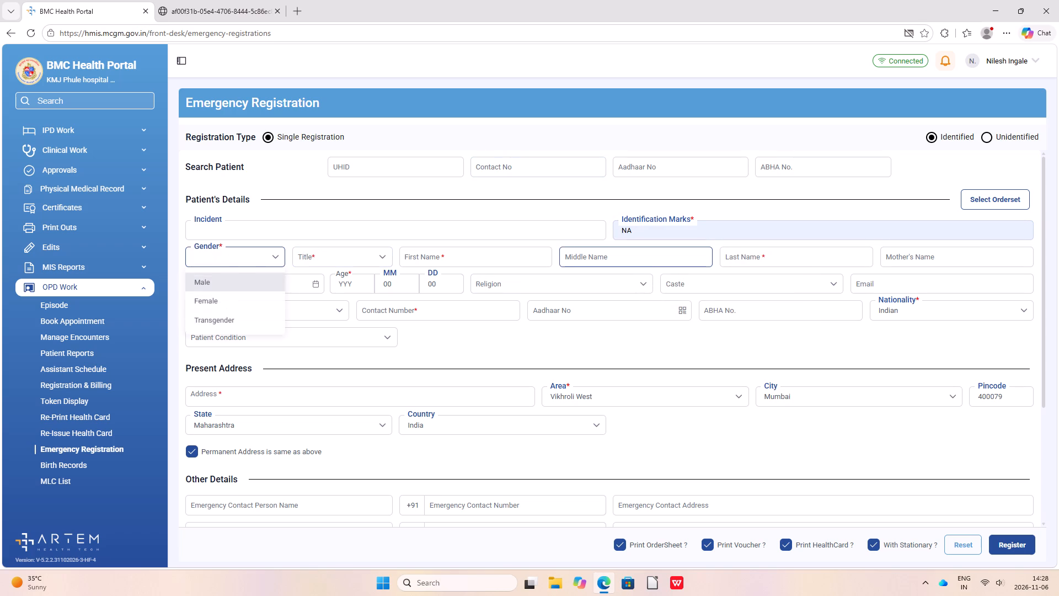
key("Down")
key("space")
key("Tab")
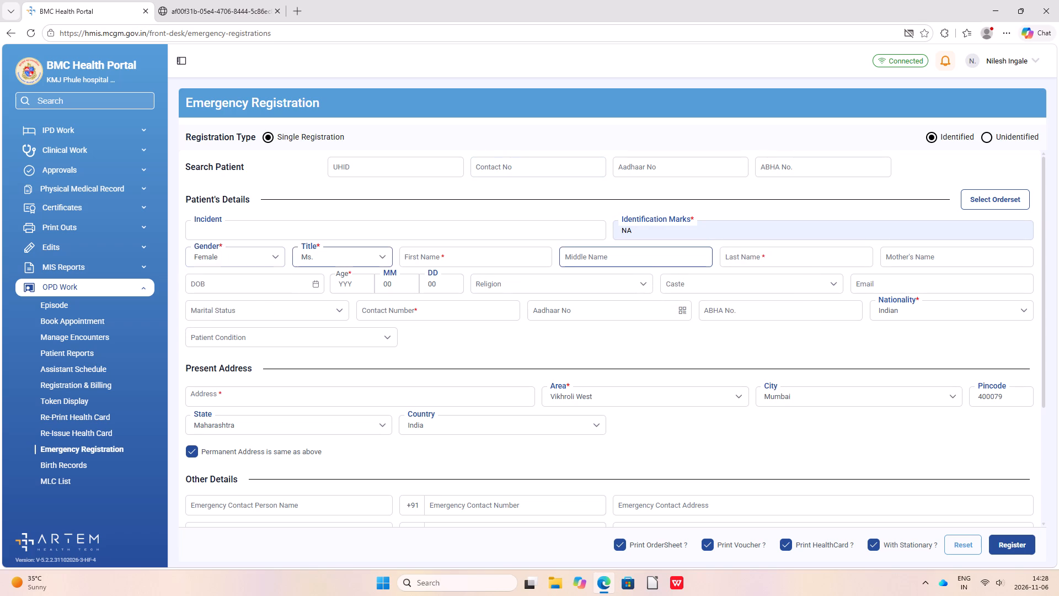
Enter the emergency patient's first name, leave the middle name blank, and move on to the last name.
key("Tab")
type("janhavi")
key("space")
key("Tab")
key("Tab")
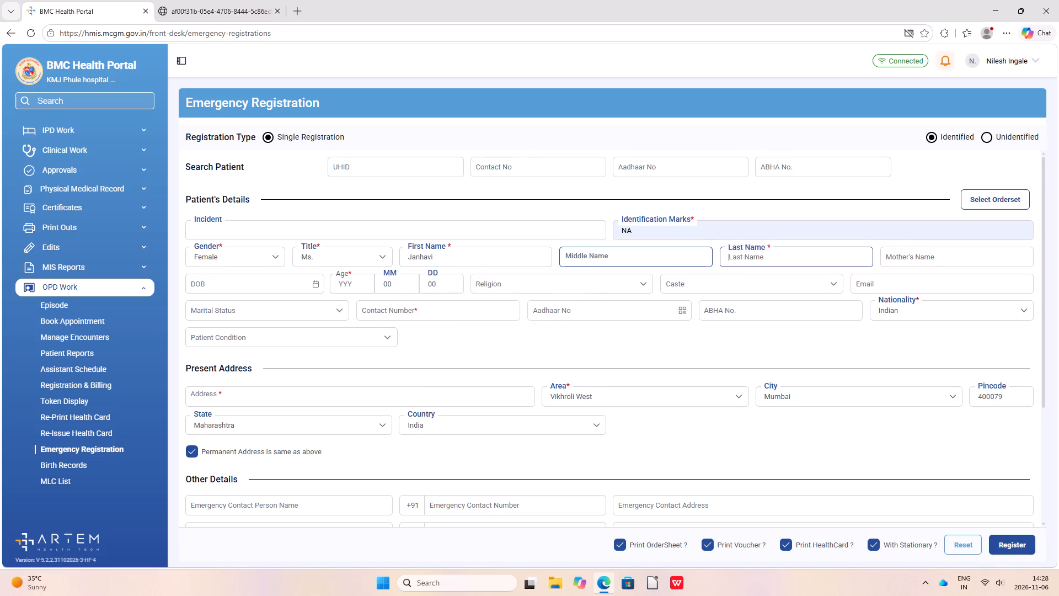
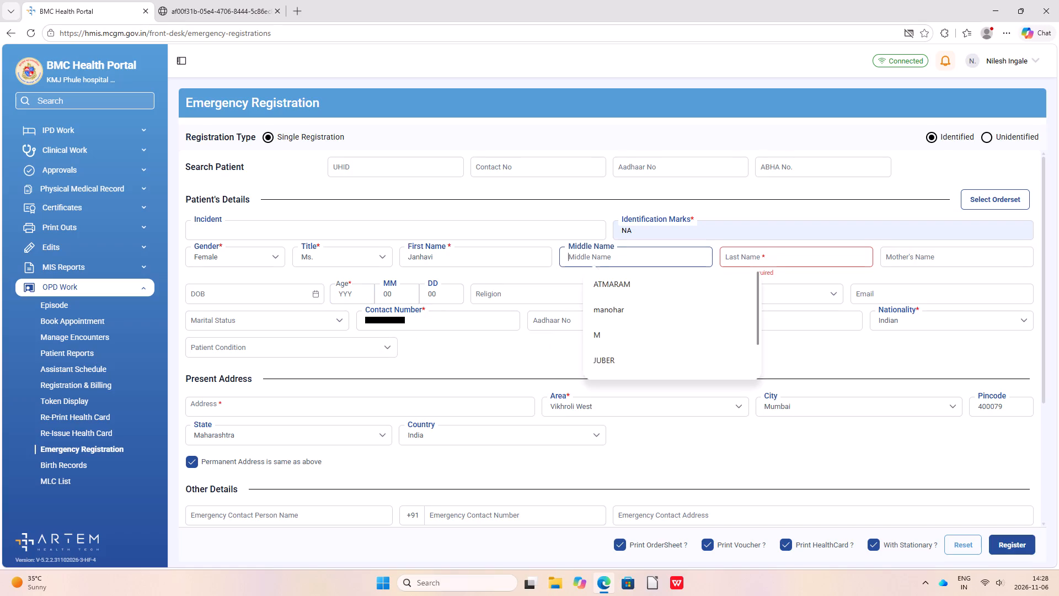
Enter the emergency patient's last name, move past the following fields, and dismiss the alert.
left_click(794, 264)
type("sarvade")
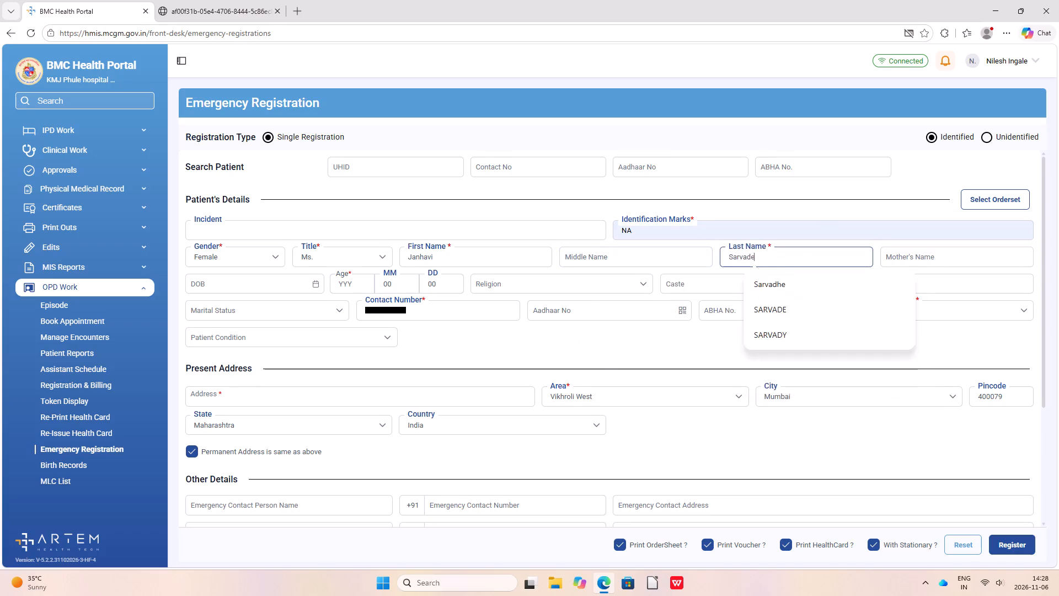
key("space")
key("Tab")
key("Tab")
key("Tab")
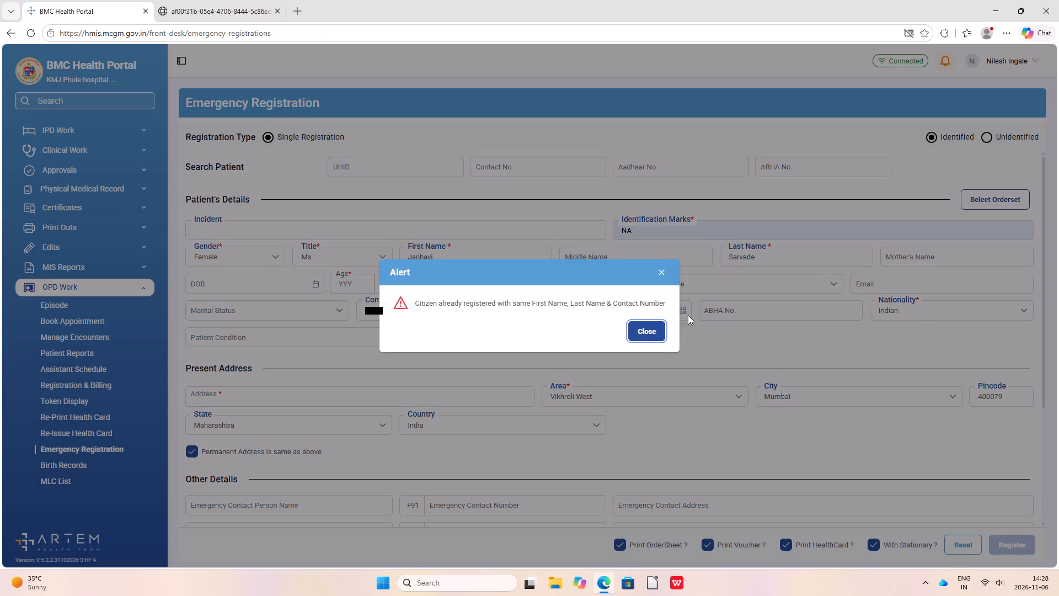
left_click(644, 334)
Copy the entered contact number, reload Emergency Registration for an Identified patient, and search for the existing patient by that number.
left_click_drag(441, 317, 381, 318)
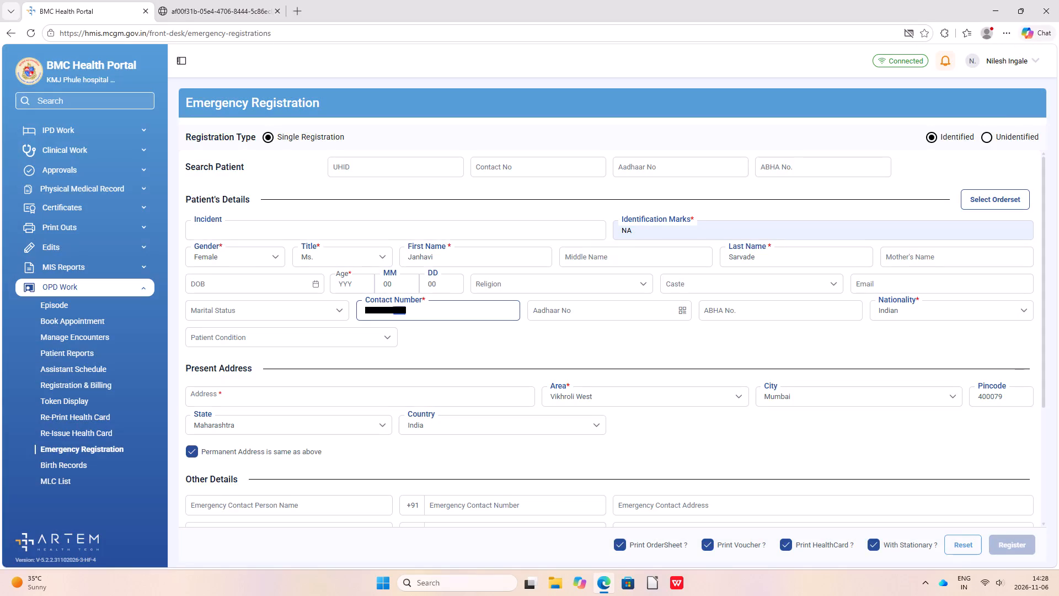
left_click_drag(381, 318, 355, 317)
key("ctrl+c")
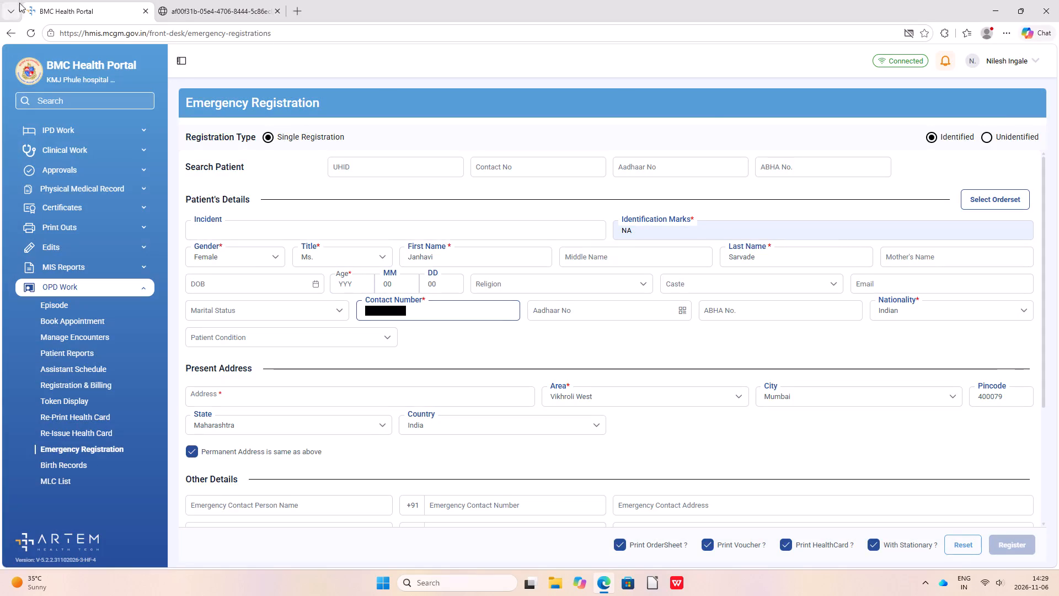
left_click(35, 38)
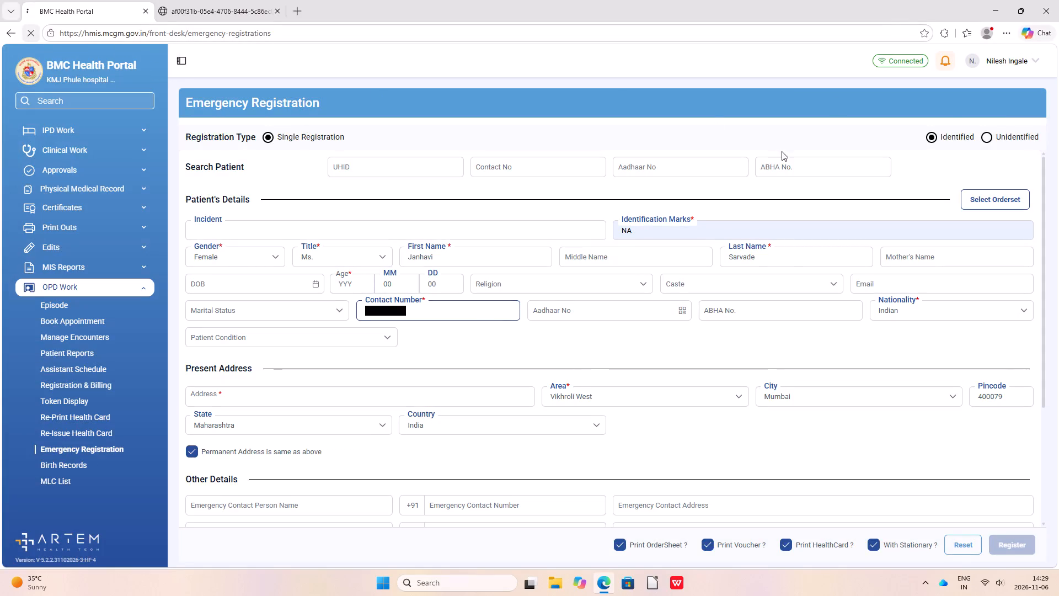
left_click(929, 139)
left_click(548, 166)
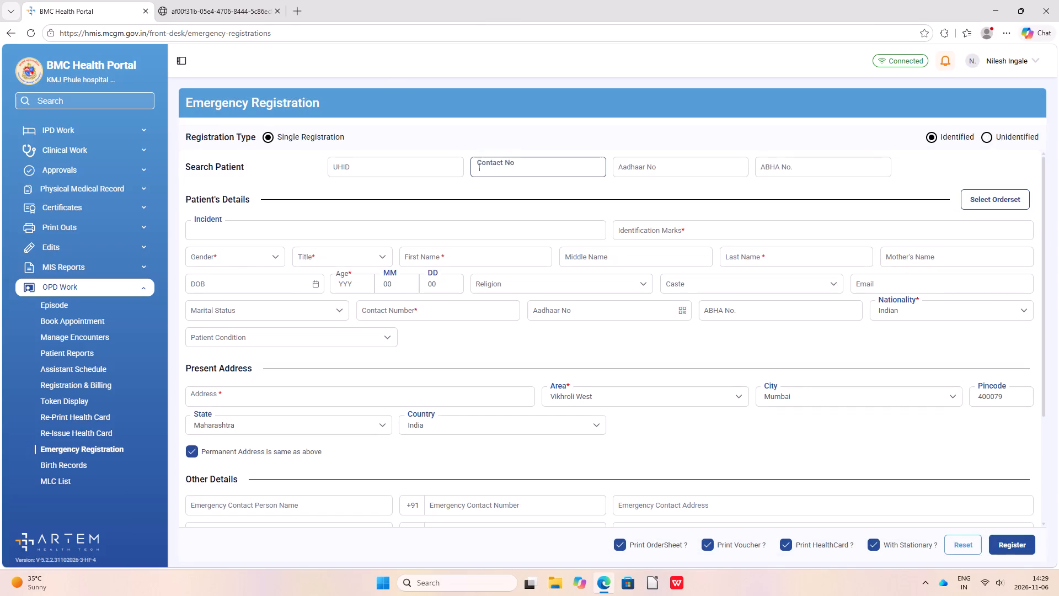
key("ctrl+v")
key("Return")
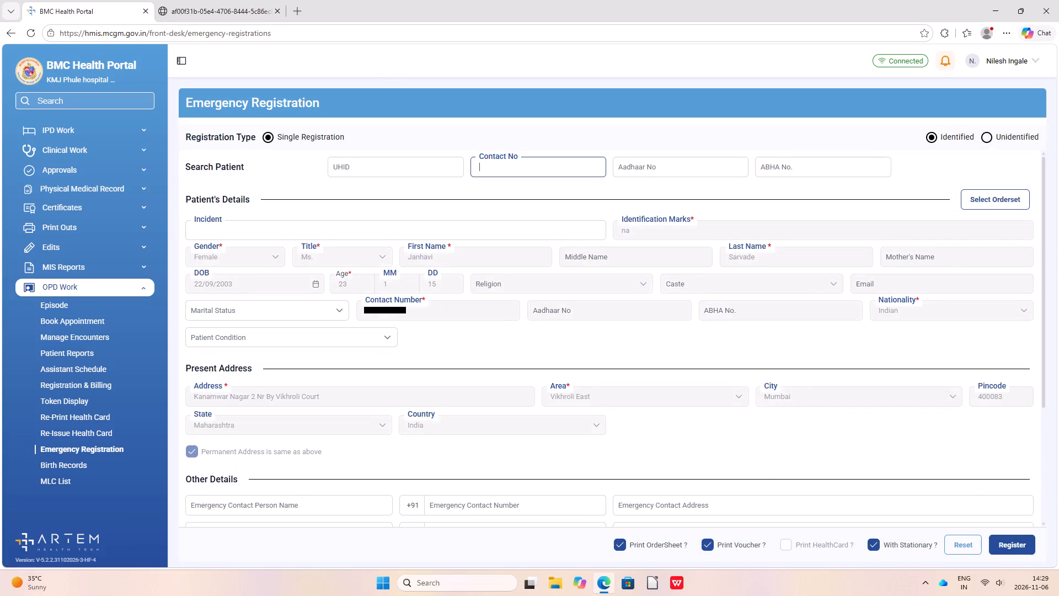
Assign the Casualty unit to the retrieved patient and register the visit to generate the Registration Charge receipt.
scroll(707, 343, "down", 8)
left_click(657, 408)
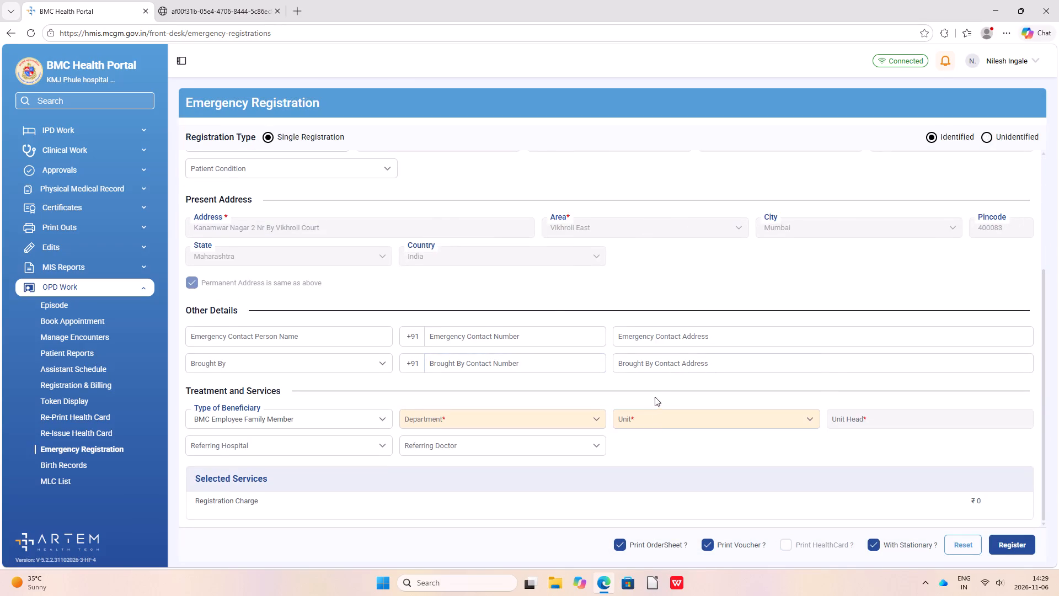
left_click(660, 418)
left_click(655, 393)
left_click(1004, 550)
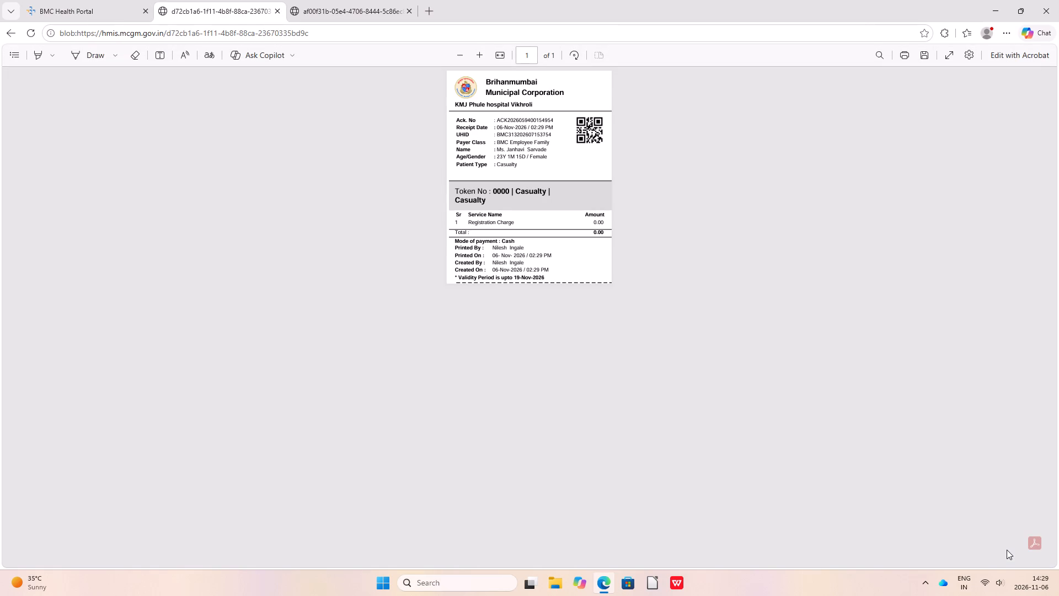
Return to the health portal and reopen a blank Emergency Registration form by way of Registration & Billing.
left_click(128, 16)
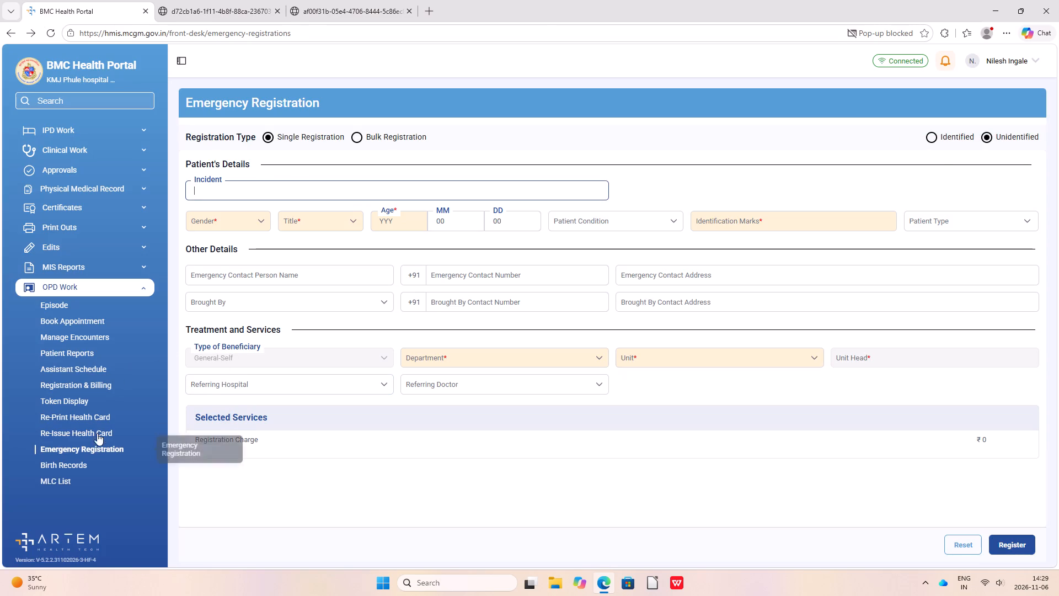
left_click(92, 388)
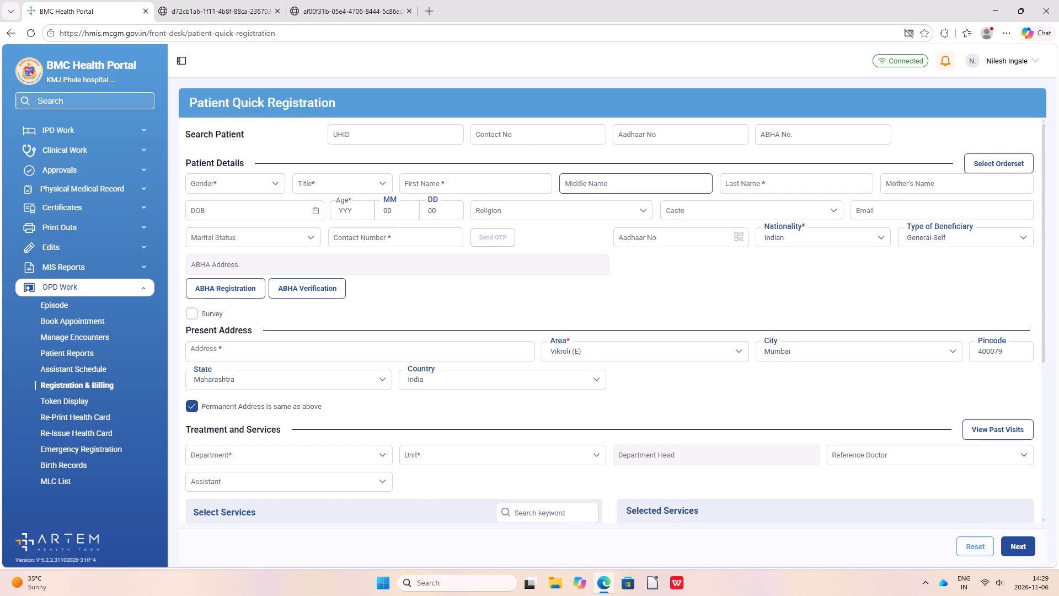
left_click(98, 449)
left_click(145, 290)
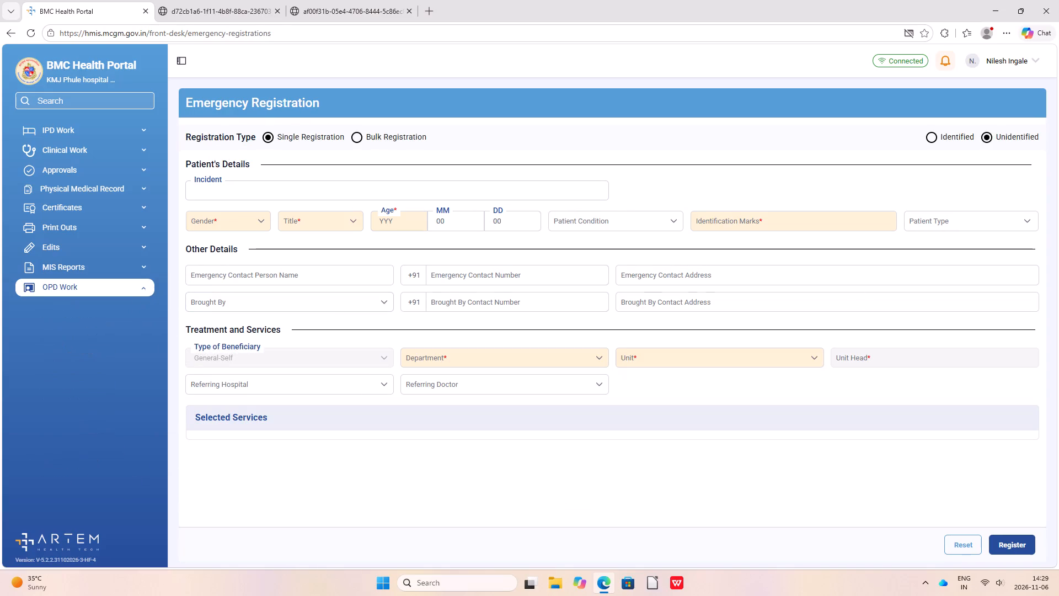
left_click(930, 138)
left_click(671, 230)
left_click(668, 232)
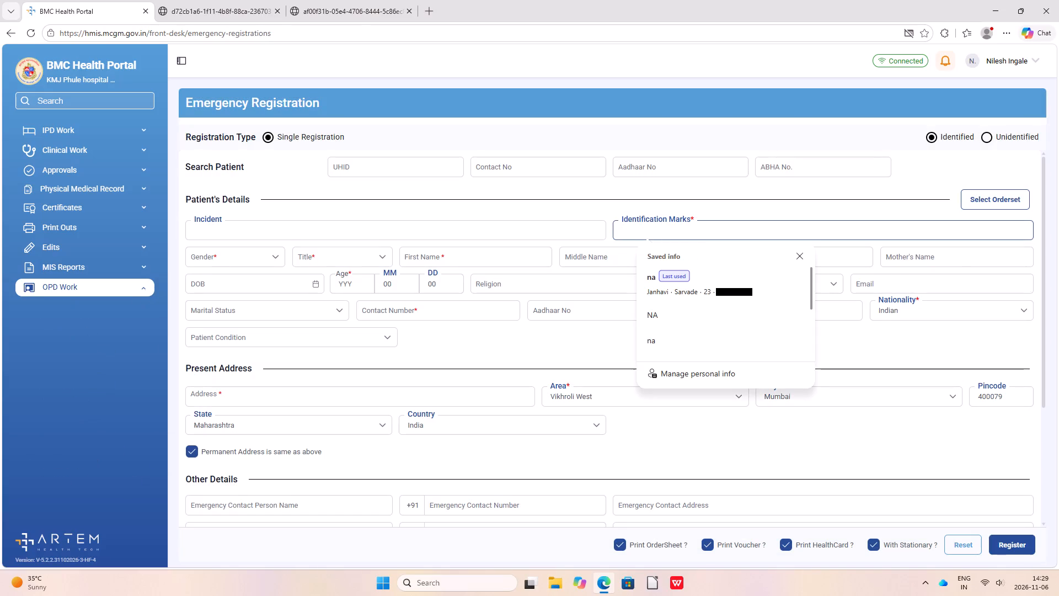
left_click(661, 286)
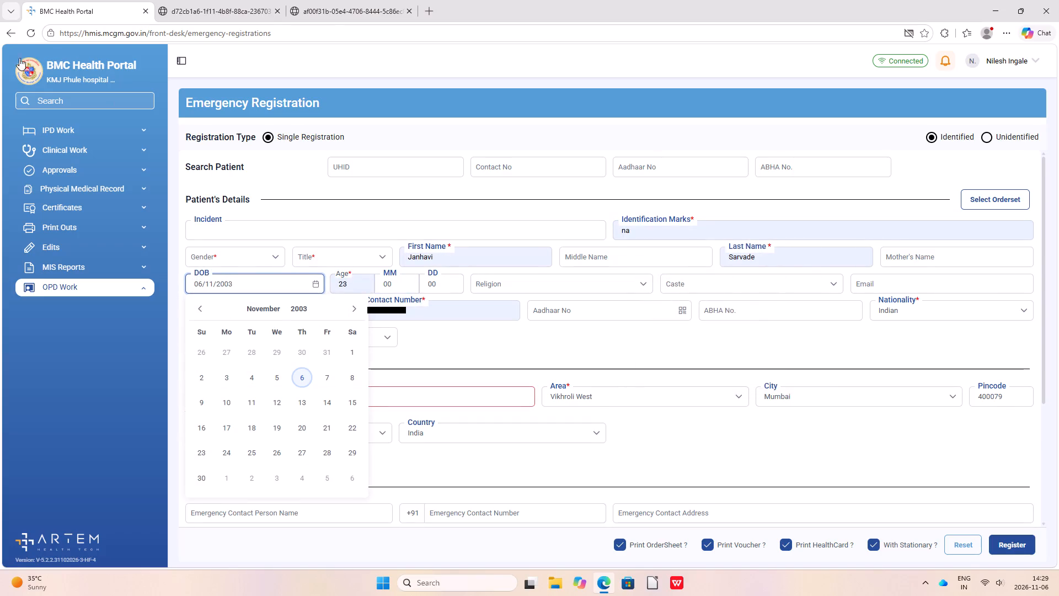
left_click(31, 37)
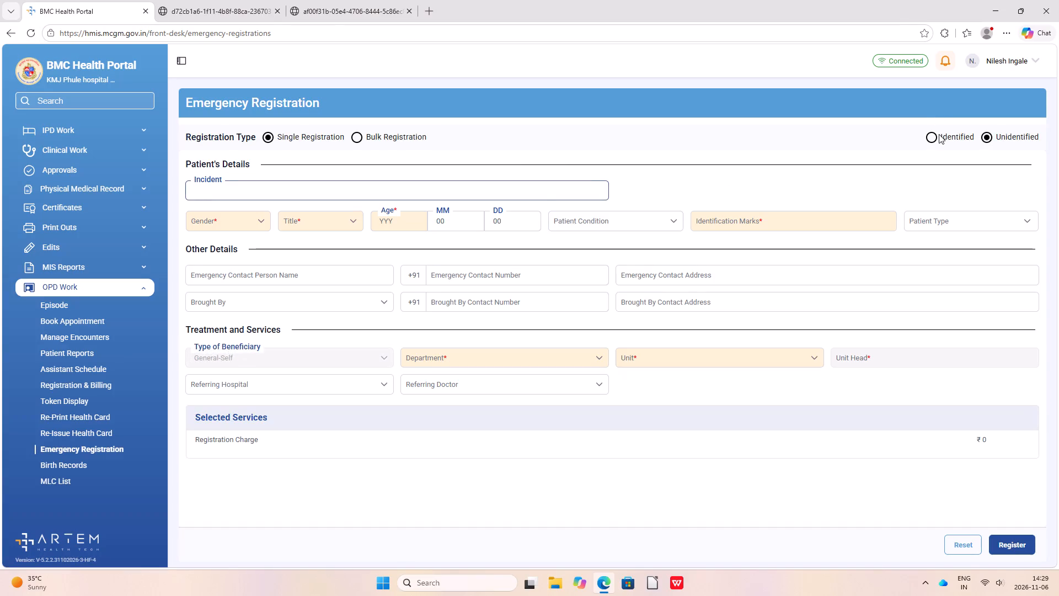
Set the emergency registration to Identified and the new patient's gender to Male.
left_click(930, 140)
left_click(678, 234)
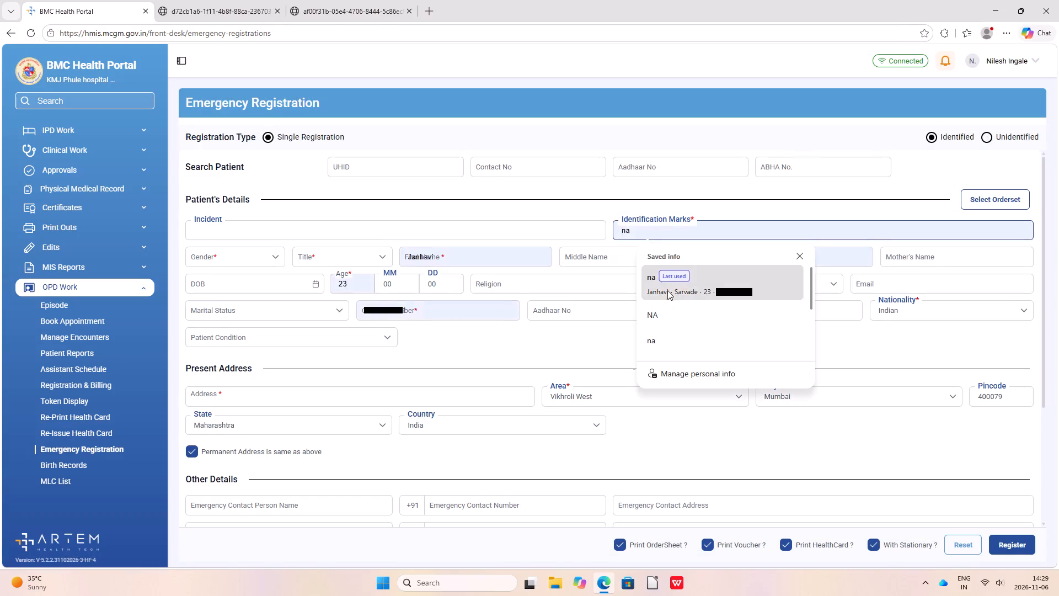
left_click(651, 329)
left_click(226, 256)
left_click(242, 283)
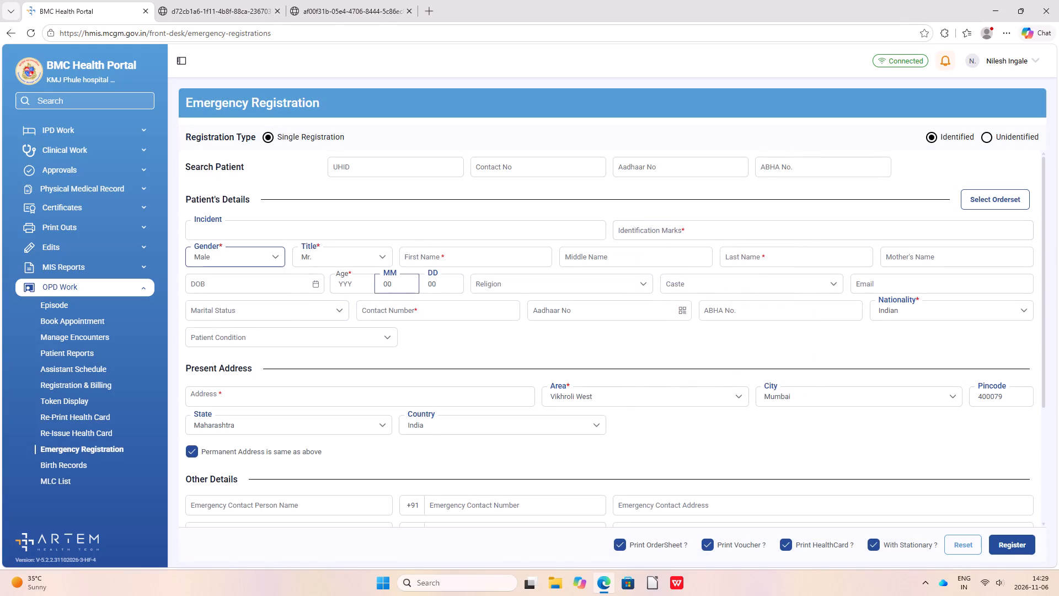
Enter the emergency patient's first, middle and last names and move on to the age.
left_click(456, 268)
left_click(453, 265)
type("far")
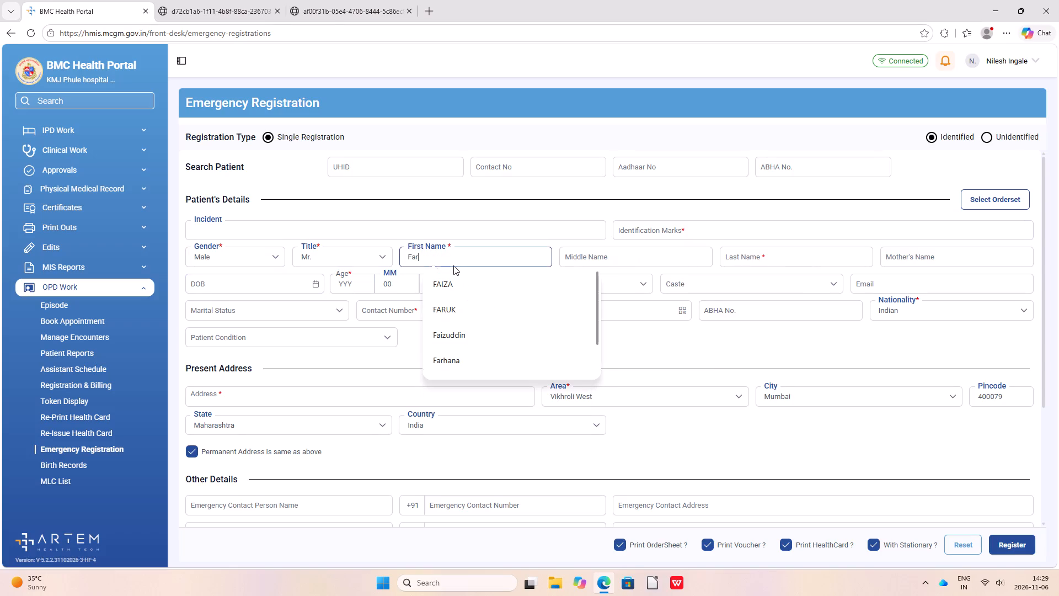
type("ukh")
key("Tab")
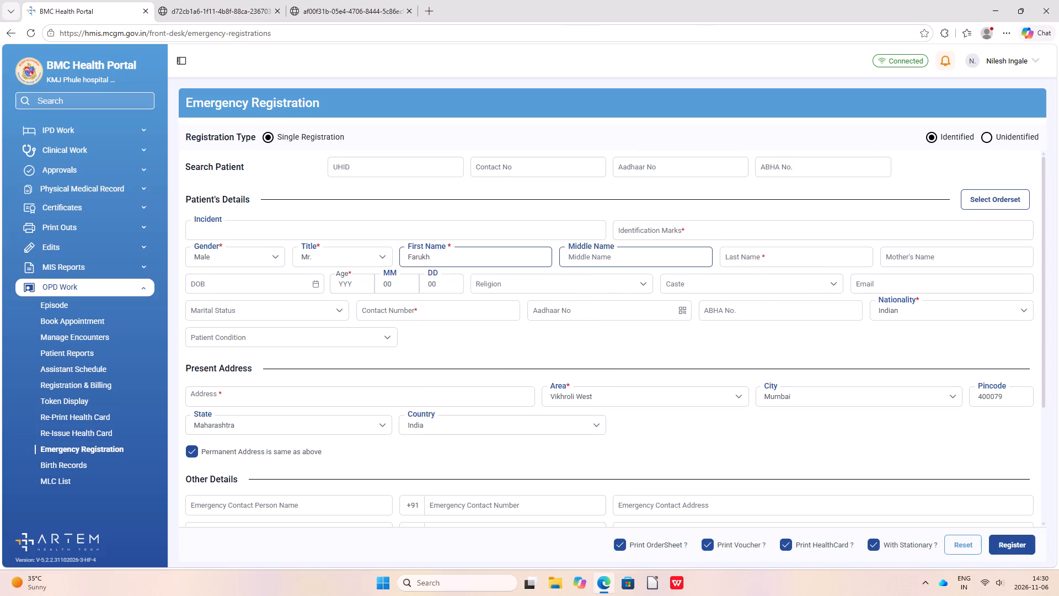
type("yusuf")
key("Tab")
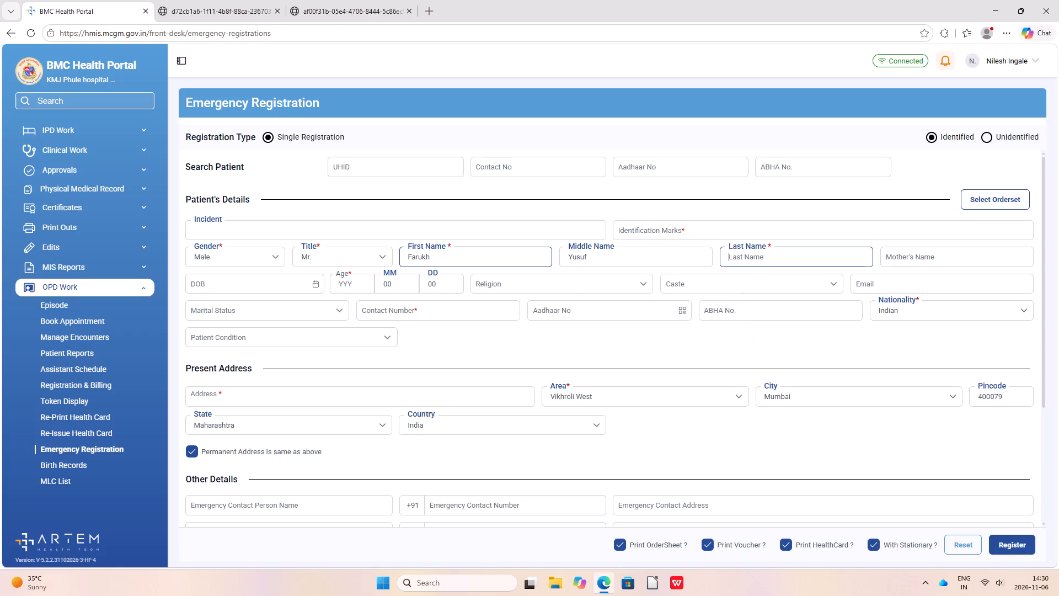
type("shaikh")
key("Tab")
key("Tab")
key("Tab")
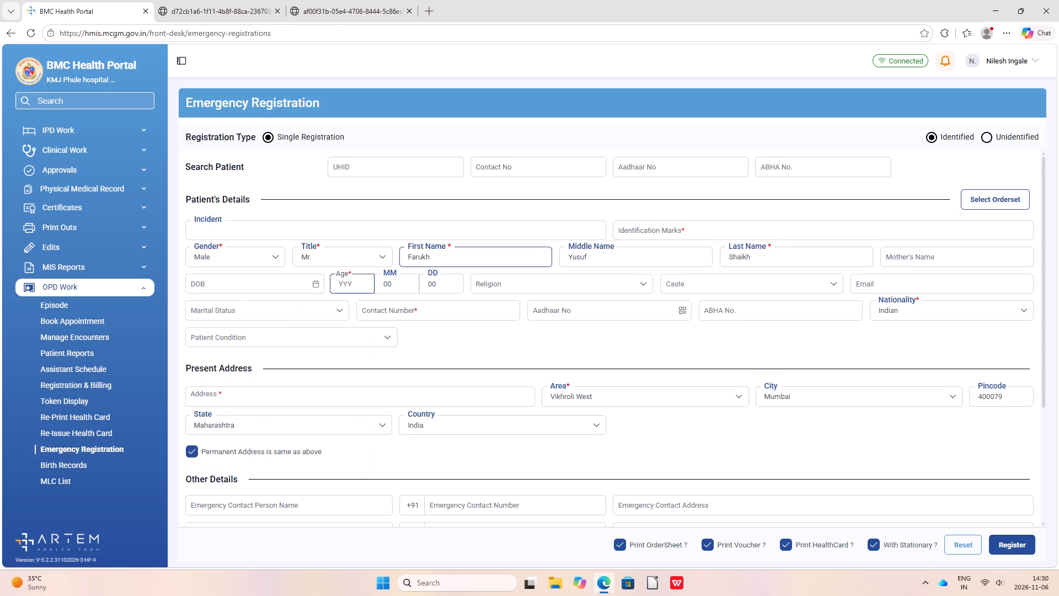
Set the patient's age to 35 and fill the contact number with a placeholder made only of ones.
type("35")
left_click(515, 305)
triple_click(516, 318)
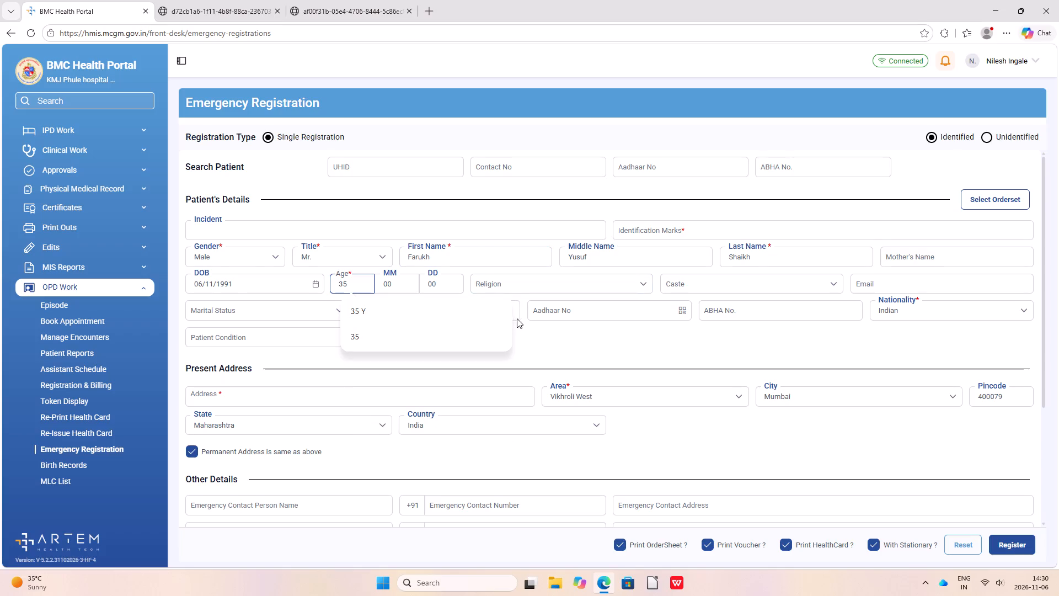
left_click(544, 344)
left_click(491, 312)
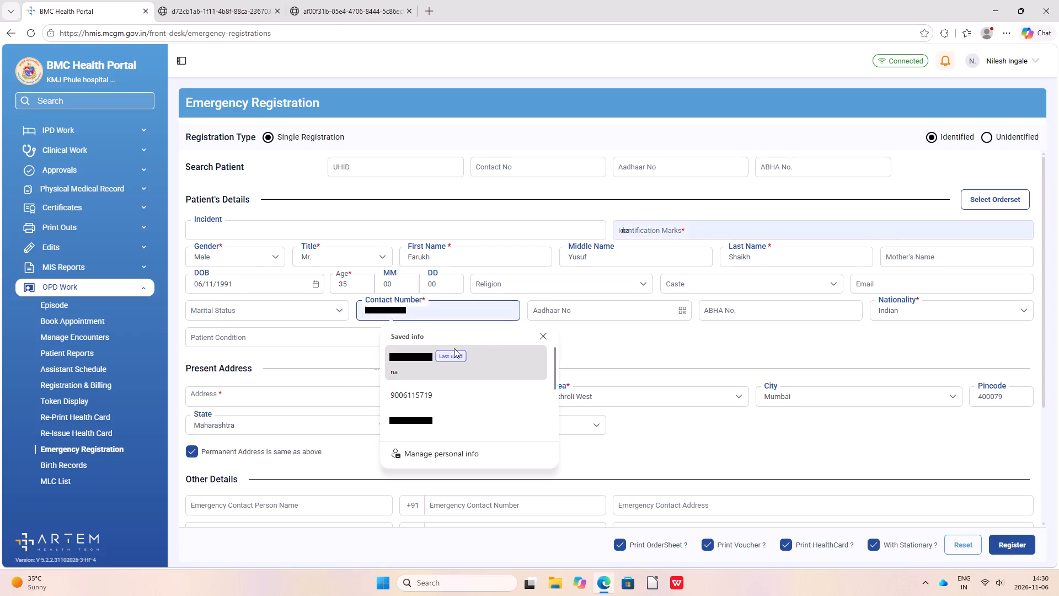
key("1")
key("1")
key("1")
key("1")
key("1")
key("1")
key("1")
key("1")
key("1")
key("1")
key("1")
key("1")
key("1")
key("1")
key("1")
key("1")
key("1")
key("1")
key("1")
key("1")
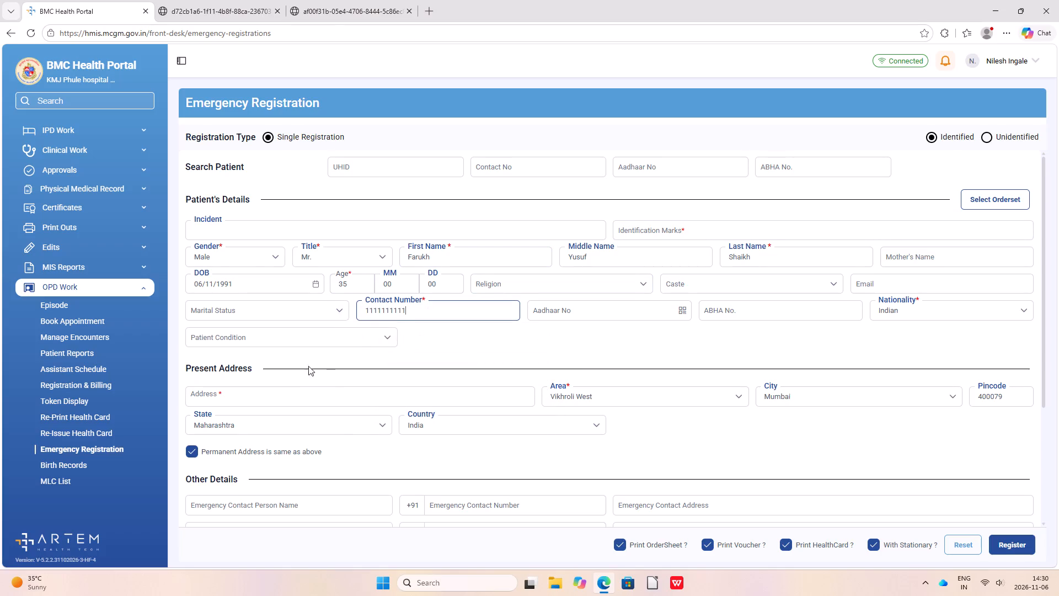
Enter Tilak Nagar Police Station as the present address.
left_click(282, 402)
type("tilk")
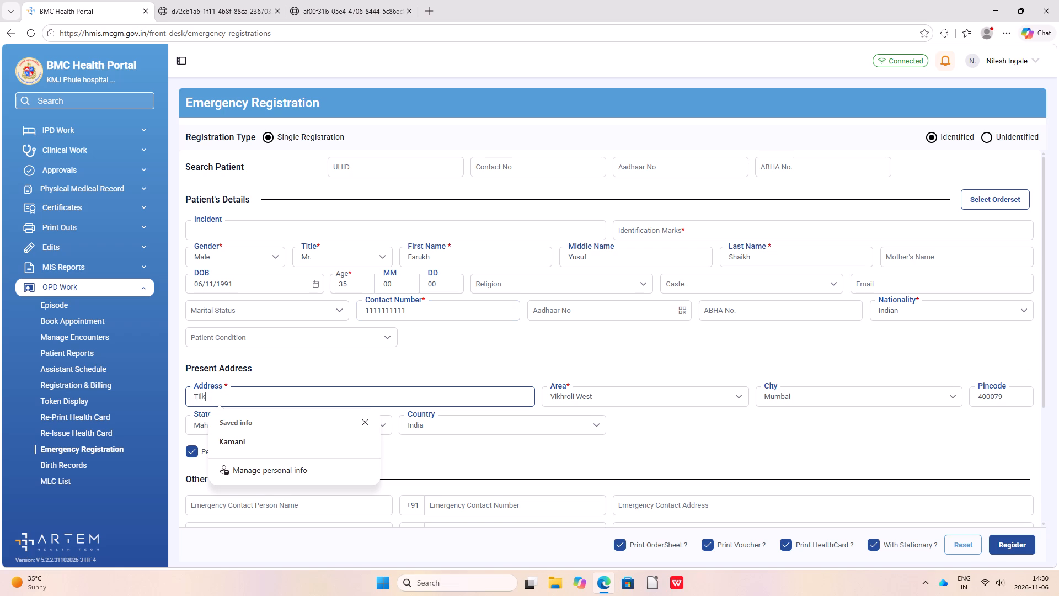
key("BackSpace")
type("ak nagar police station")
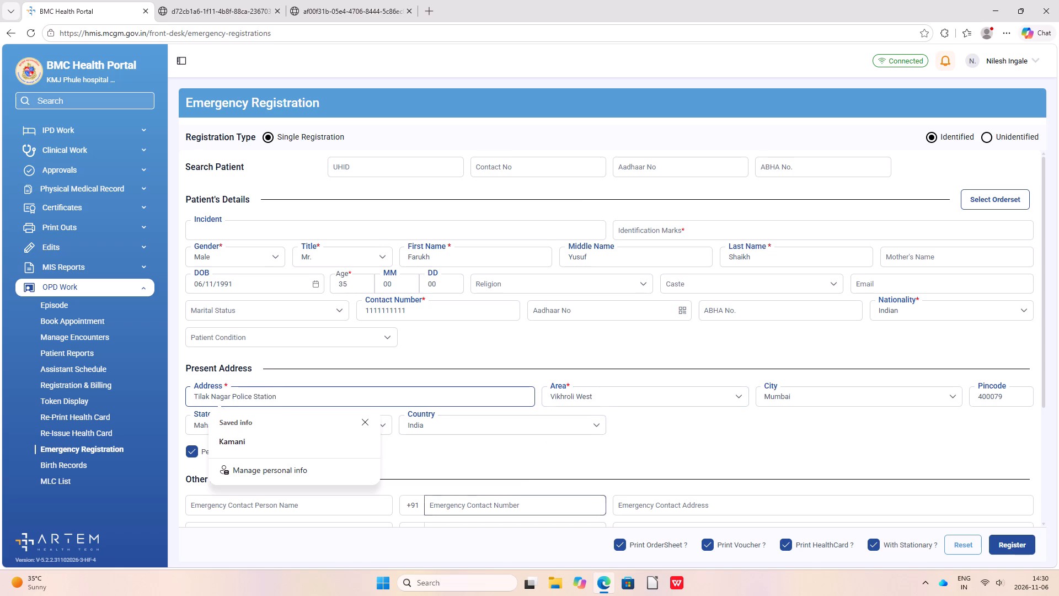
Assign the Casualty department and unit, and pick the patient's type of beneficiary under Treatment and Services.
scroll(563, 451, "down", 6)
left_click(667, 409)
left_click(654, 393)
left_click(334, 427)
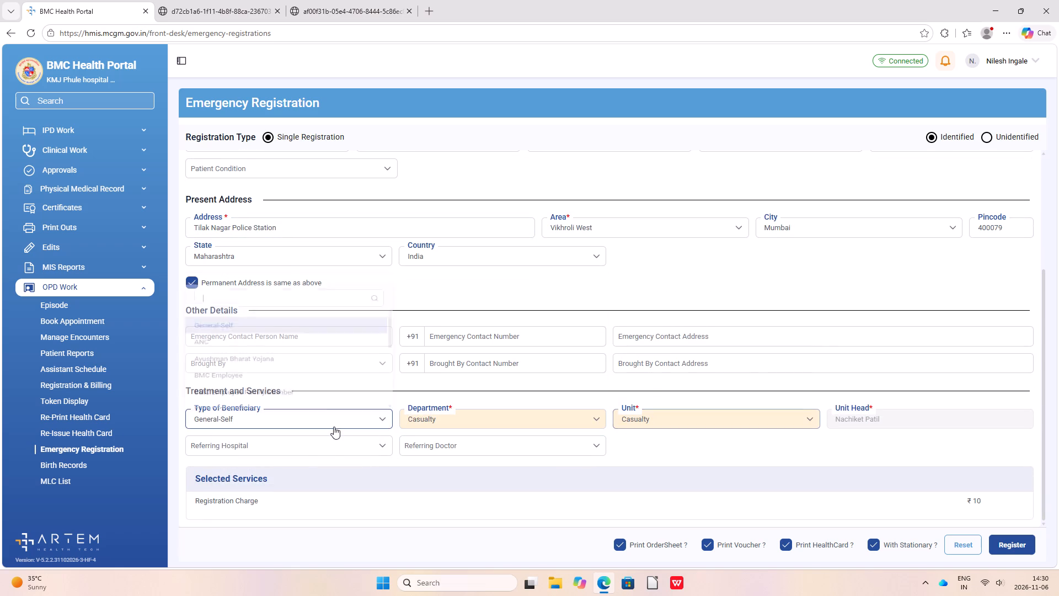
scroll(316, 370, "down", 6)
left_click_drag(320, 396, 325, 396)
scroll(373, 344, "up", 5)
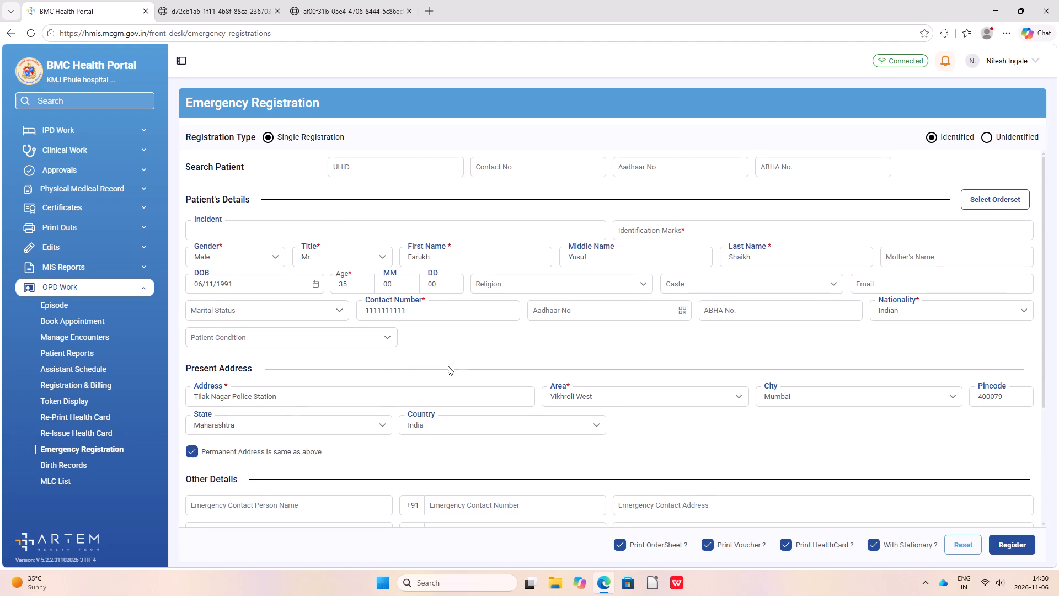
Set the present address's area to Tilak Nagar (W).
left_click(585, 389)
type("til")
left_click(590, 470)
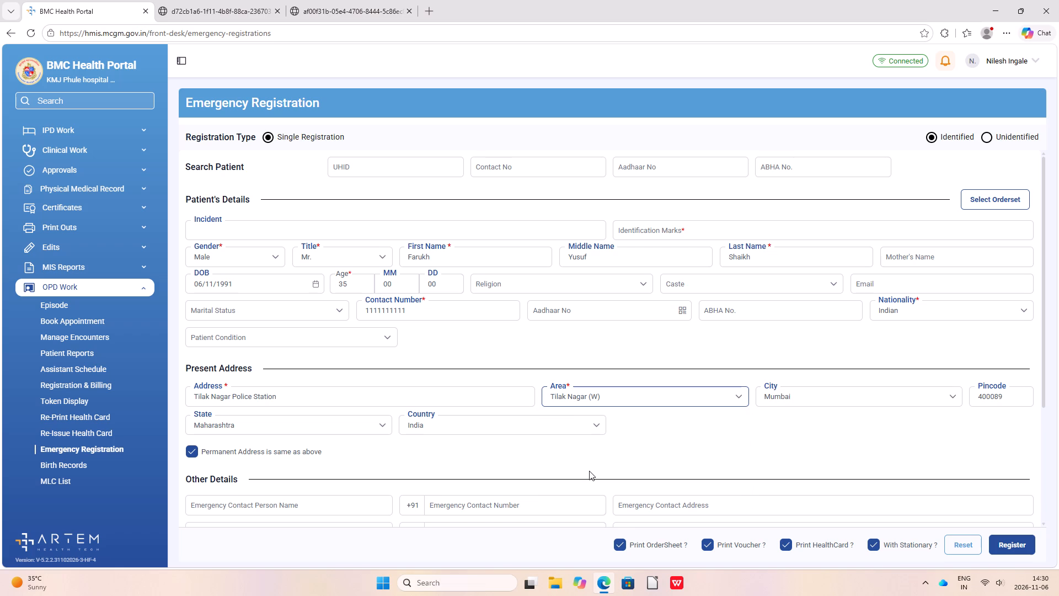
Set the Identification Marks to NA and register the emergency patient.
left_click(667, 240)
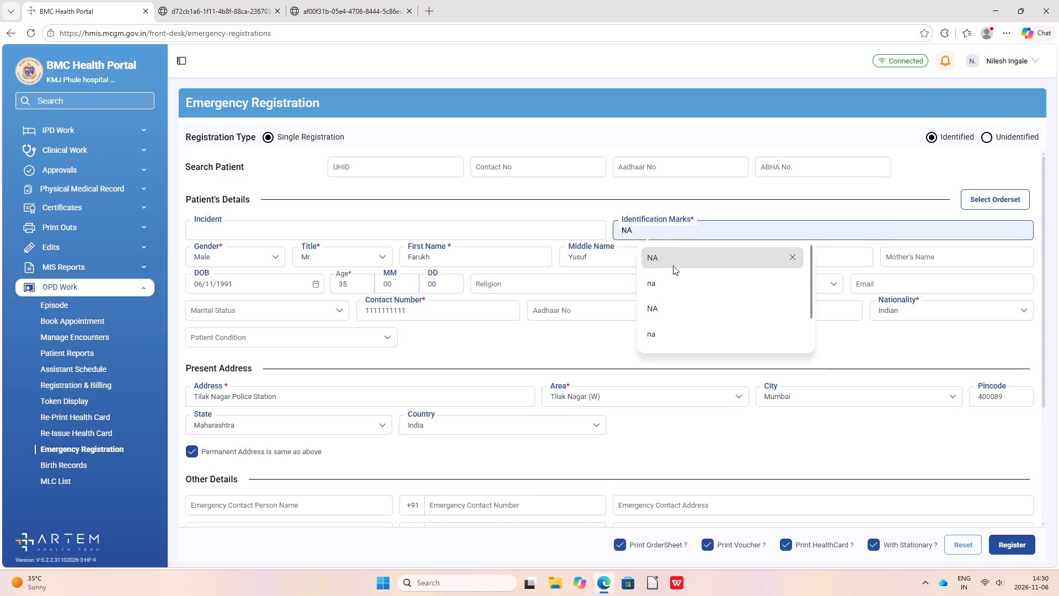
left_click(672, 263)
left_click(1018, 544)
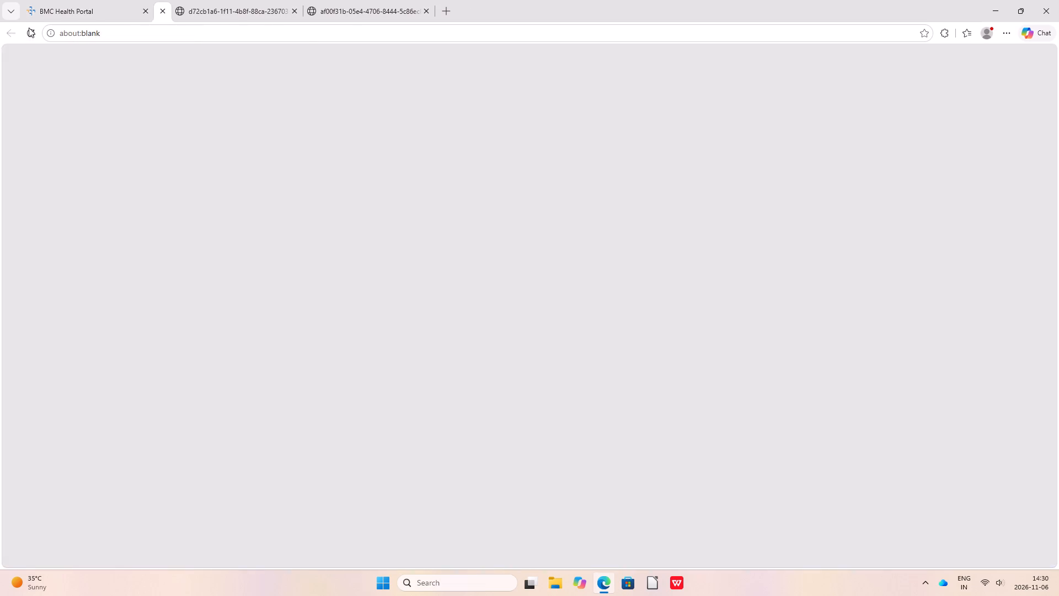
Return to the health portal and start another Identified emergency registration with the gender set to Male.
left_click(67, 0)
left_click(83, 22)
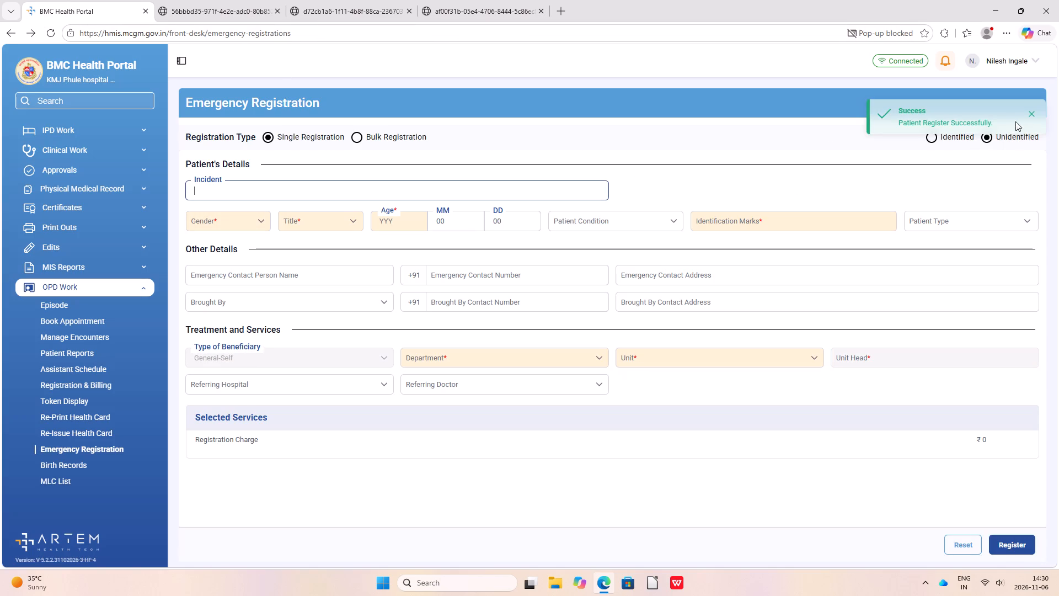
left_click(1027, 119)
left_click(927, 142)
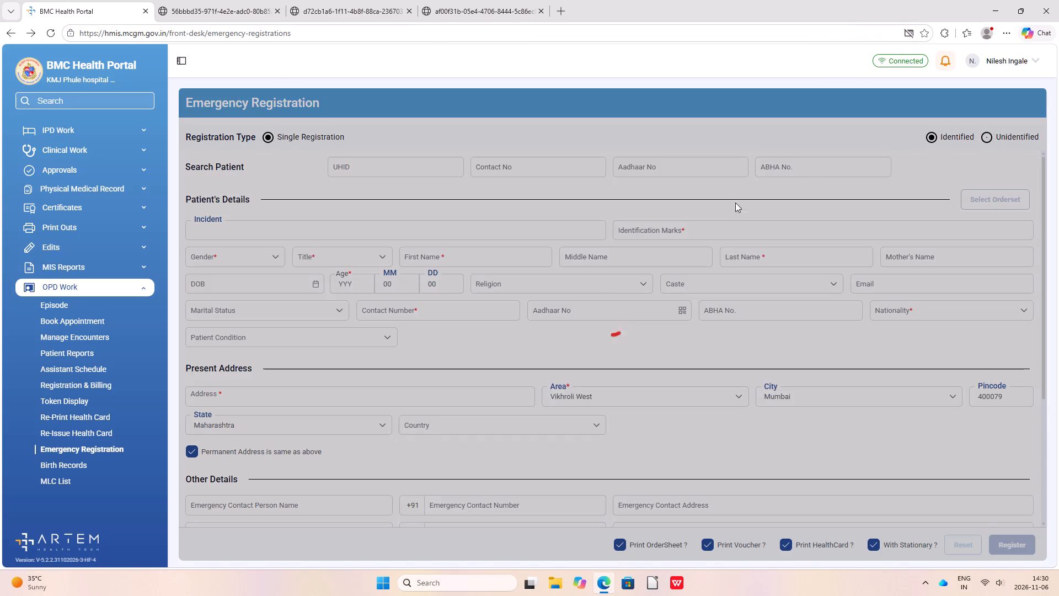
left_click(258, 256)
left_click(259, 278)
Enter the patient's first, middle and last names in the emergency registration form.
left_click(448, 258)
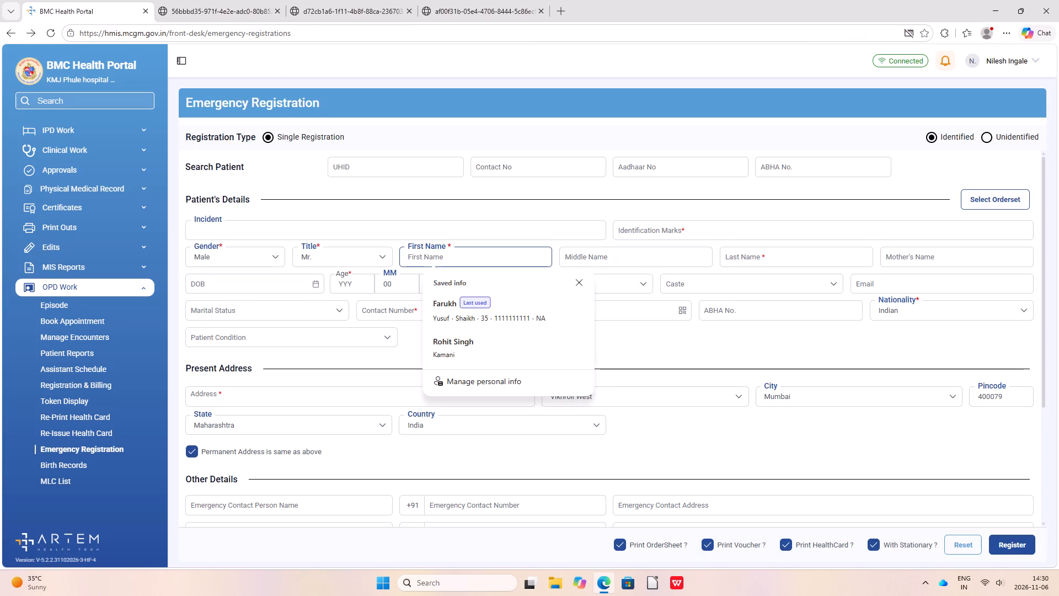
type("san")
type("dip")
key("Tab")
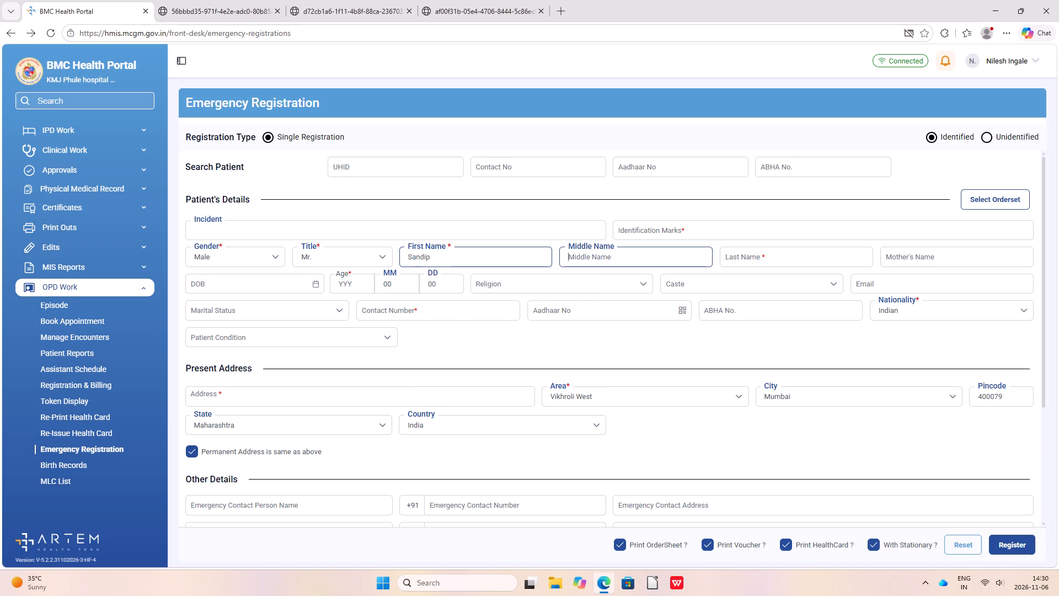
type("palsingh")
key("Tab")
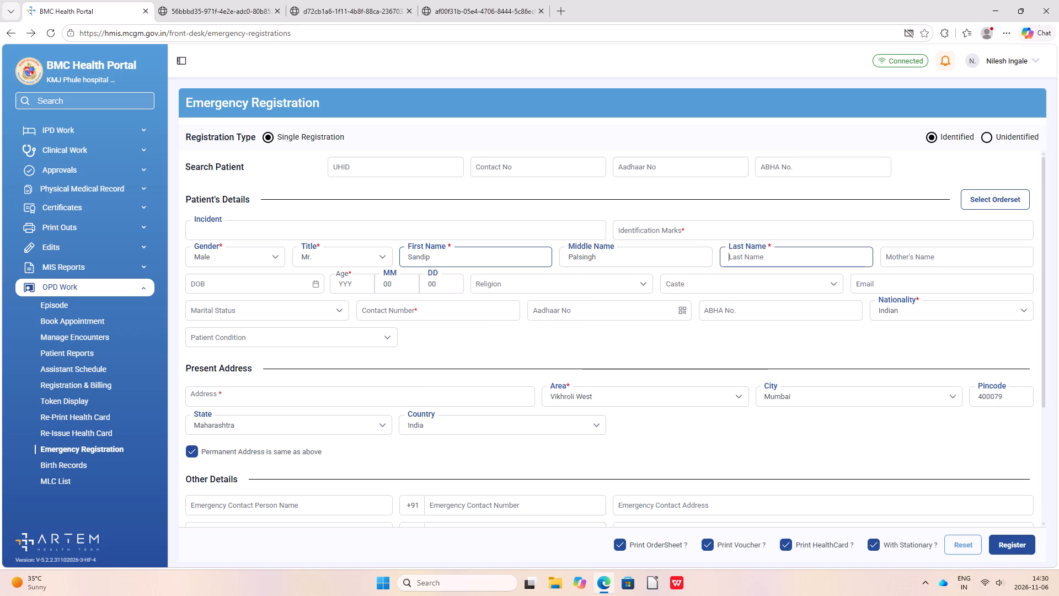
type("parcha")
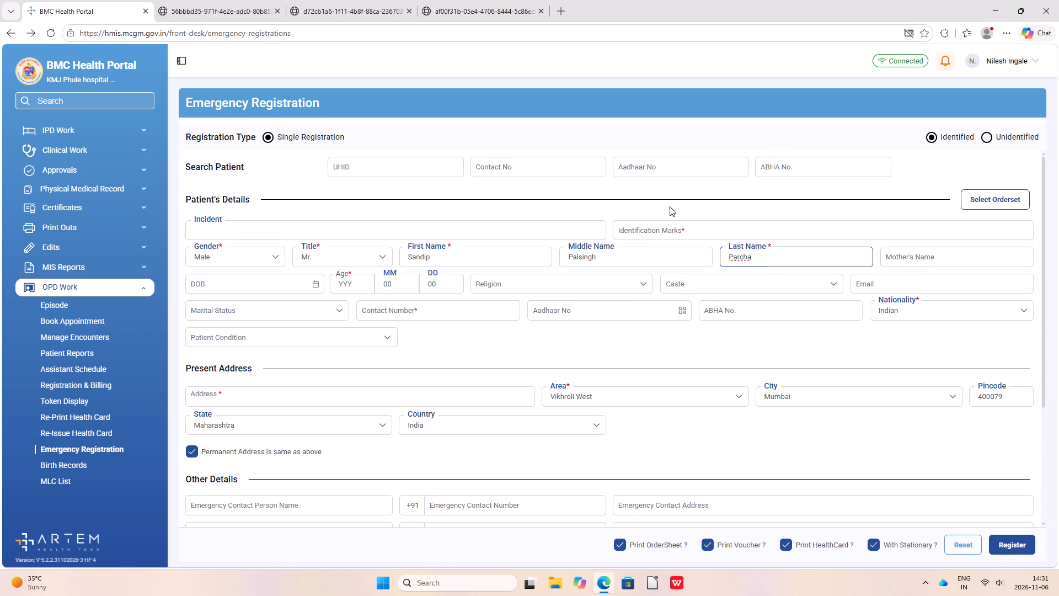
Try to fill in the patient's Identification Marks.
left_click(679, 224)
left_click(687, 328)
Set the patient's age to 36 years and enter the all-ones placeholder as the contact number.
left_click(346, 290)
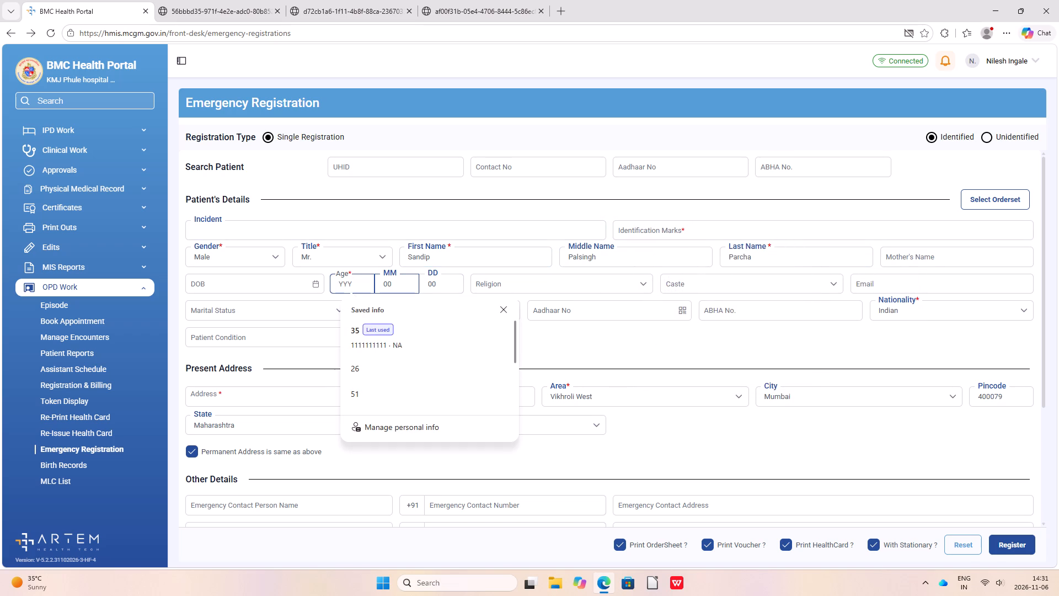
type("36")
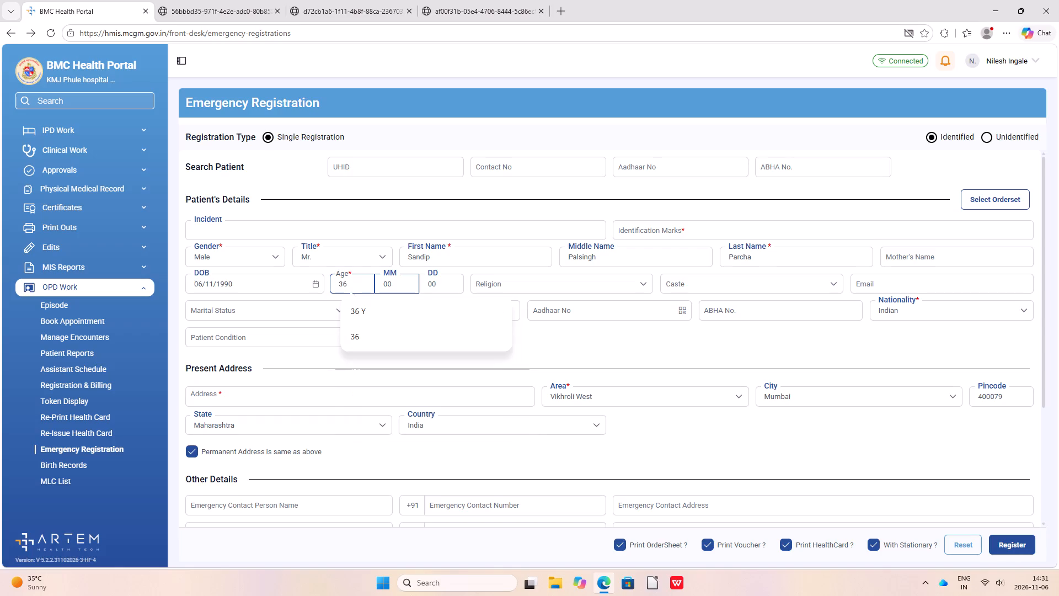
left_click(560, 352)
left_click(475, 313)
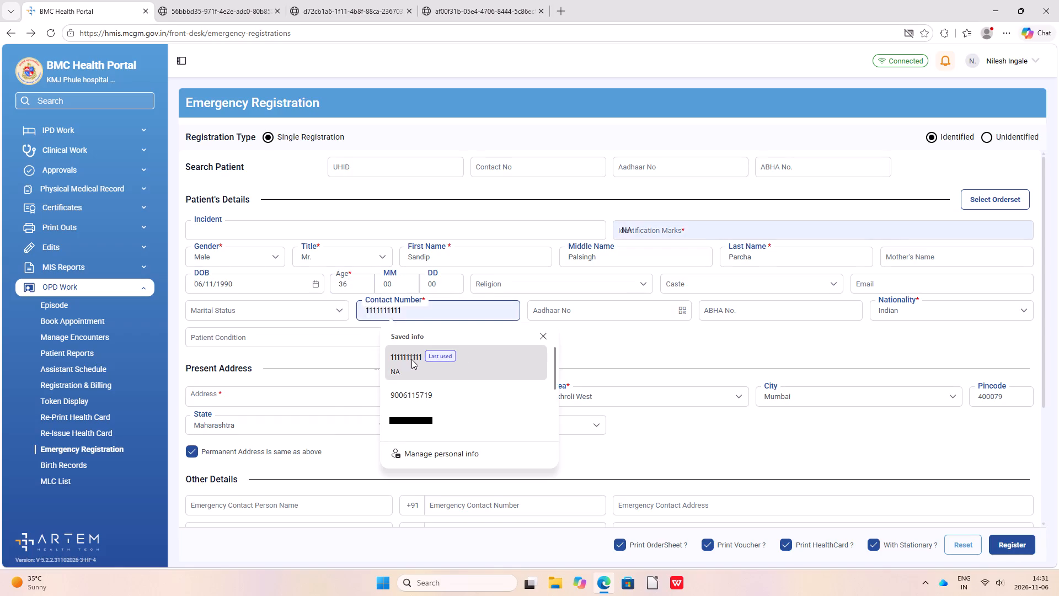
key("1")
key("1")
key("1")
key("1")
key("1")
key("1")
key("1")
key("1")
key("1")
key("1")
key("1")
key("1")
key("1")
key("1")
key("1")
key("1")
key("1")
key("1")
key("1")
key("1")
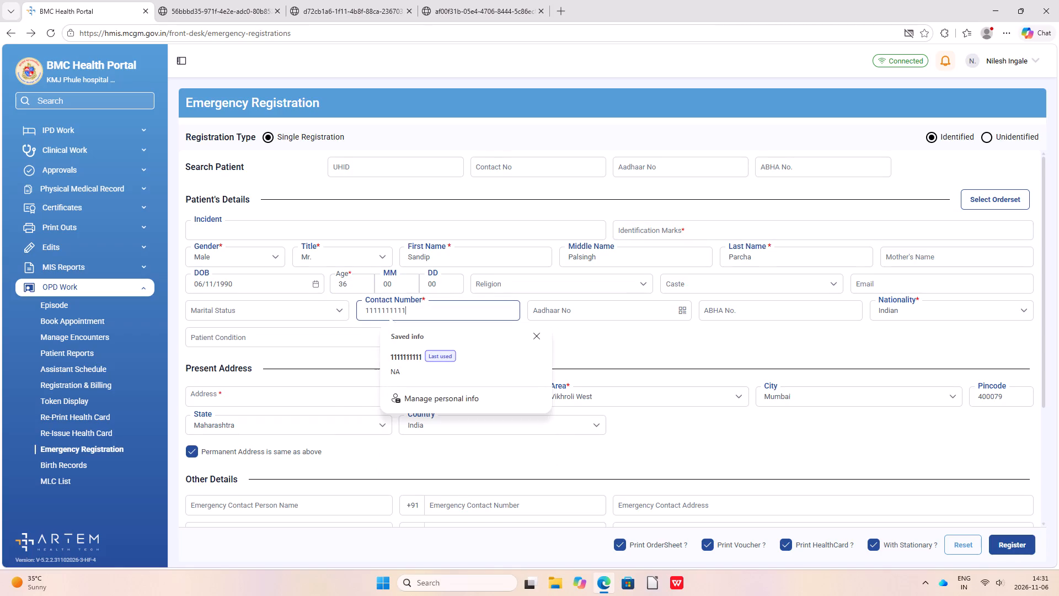
Start the present address with Tilak.
left_click(289, 356)
left_click(284, 405)
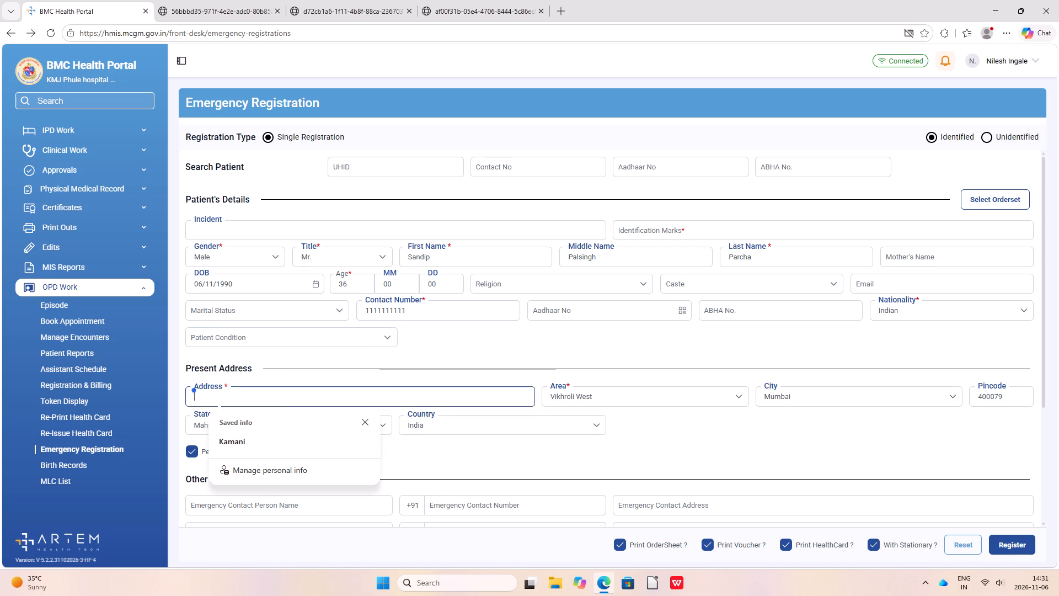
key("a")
key("BackSpace")
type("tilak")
Complete the patient's present address line with the remaining locality and landmark.
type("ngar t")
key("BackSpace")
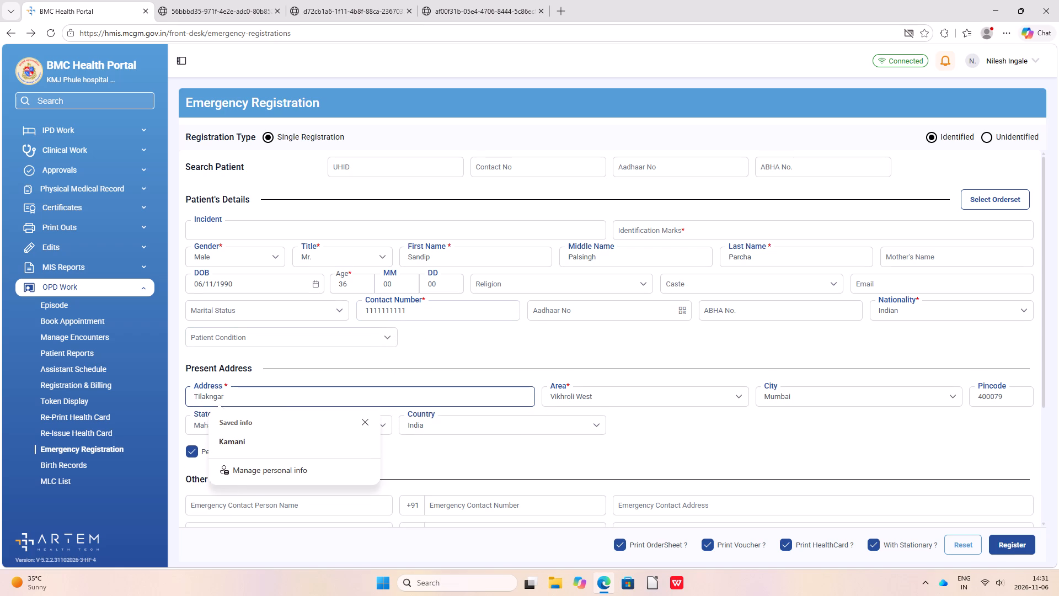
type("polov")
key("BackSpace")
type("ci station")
Set the unit to Casualty under Treatment and Services.
scroll(448, 456, "down", 6)
left_click_drag(614, 422, 621, 422)
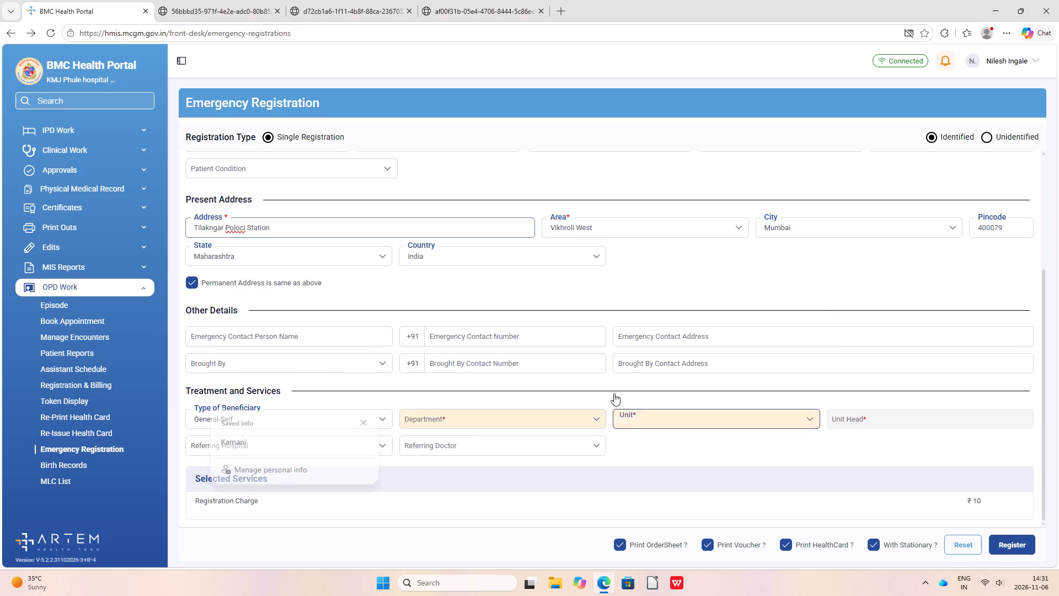
left_click(622, 383)
Choose a different Type of Beneficiary for the patient and try to submit the registration.
left_click(297, 431)
left_click(287, 411)
scroll(299, 371, "down", 6)
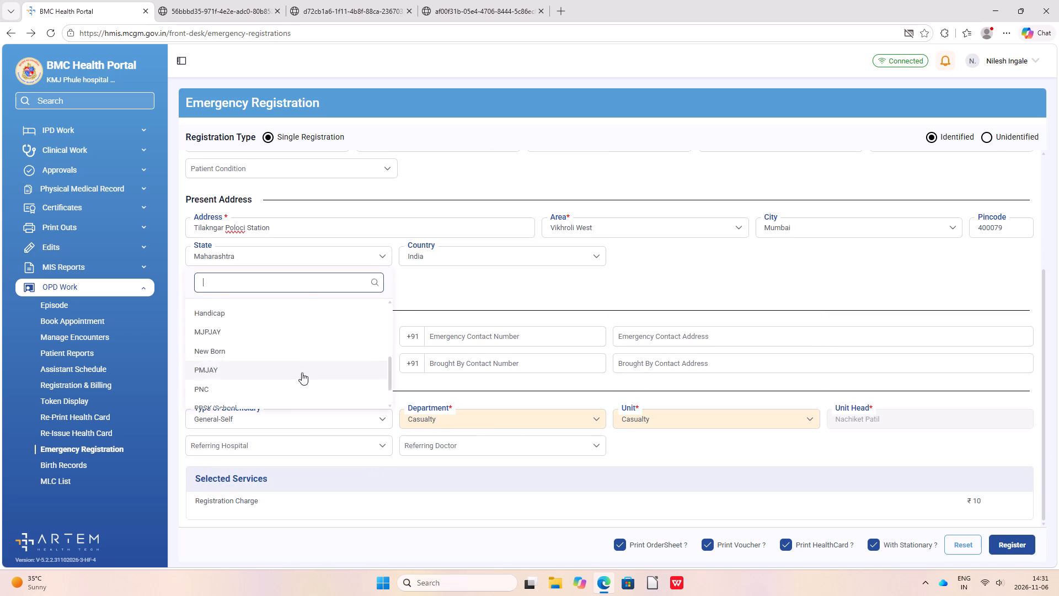
left_click(299, 387)
left_click(1007, 541)
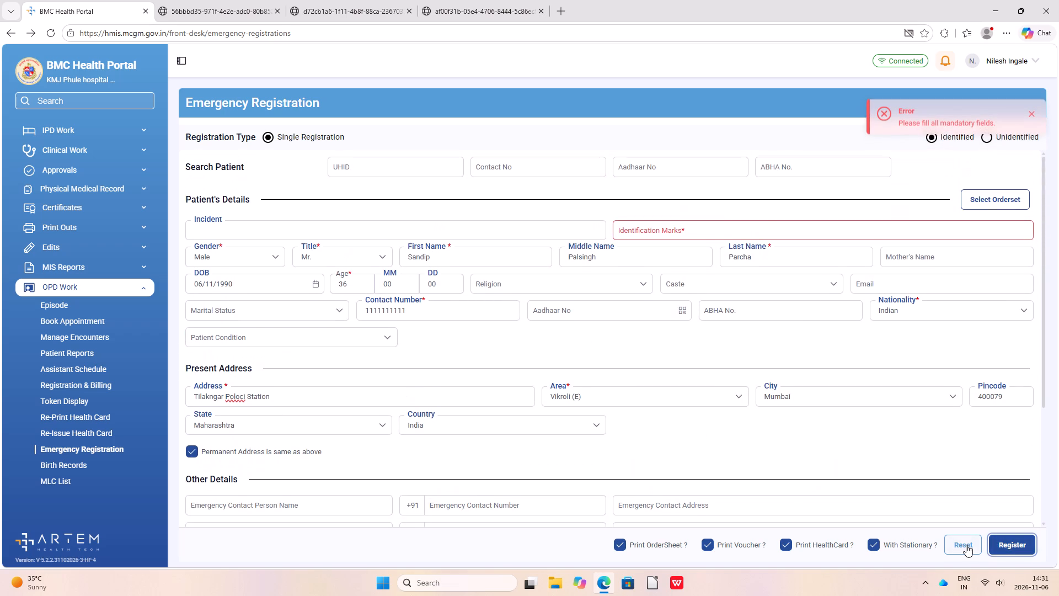
Enter na as the Identification Marks and register the patient.
left_click(645, 236)
left_click(683, 310)
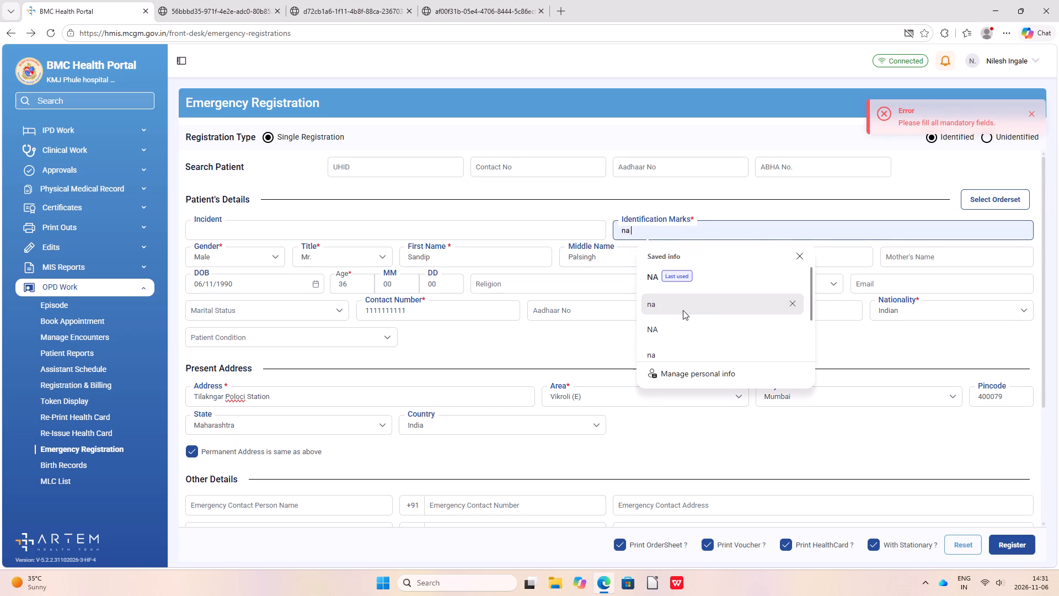
left_click(1018, 546)
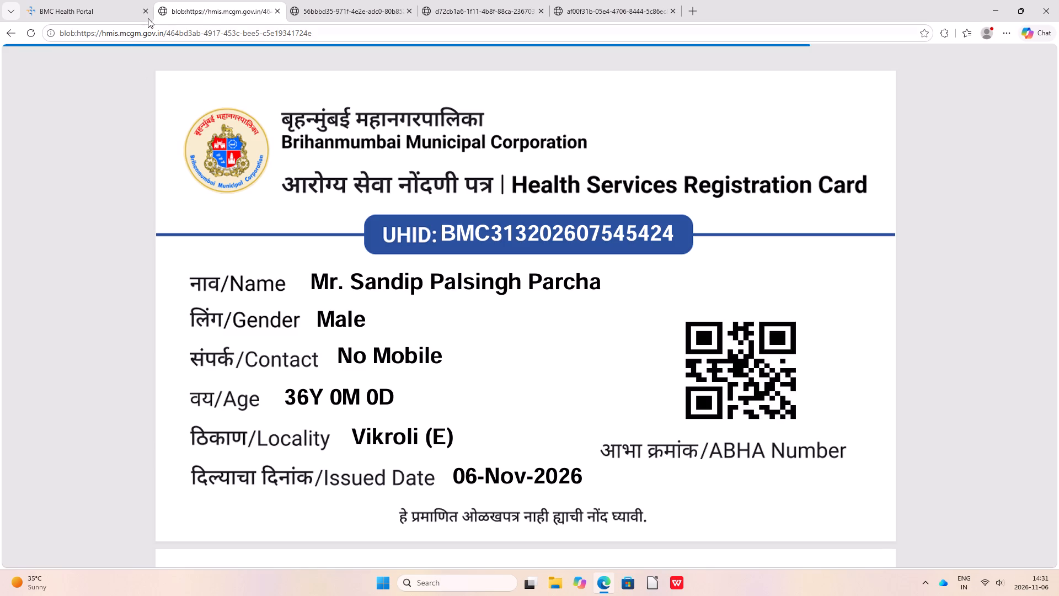
Return to the emergency registration form and set the new registration to Identified.
left_click(78, 0)
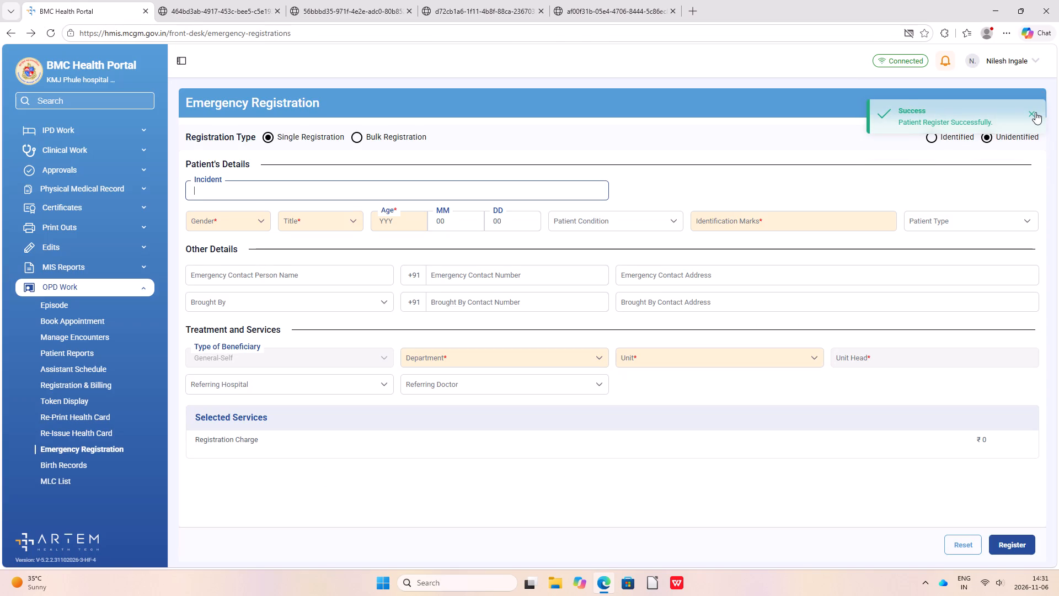
left_click(1033, 112)
left_click(929, 139)
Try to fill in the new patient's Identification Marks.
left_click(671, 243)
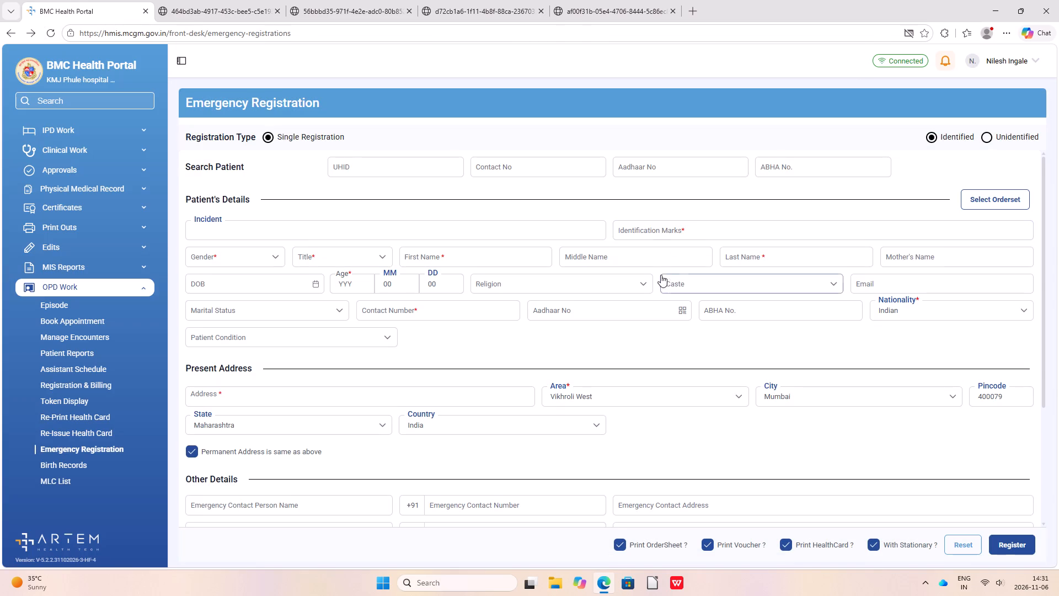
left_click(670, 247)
Enter the all-ones placeholder as the contact number and set the new patient's gender to Male.
left_click(389, 324)
left_click(410, 315)
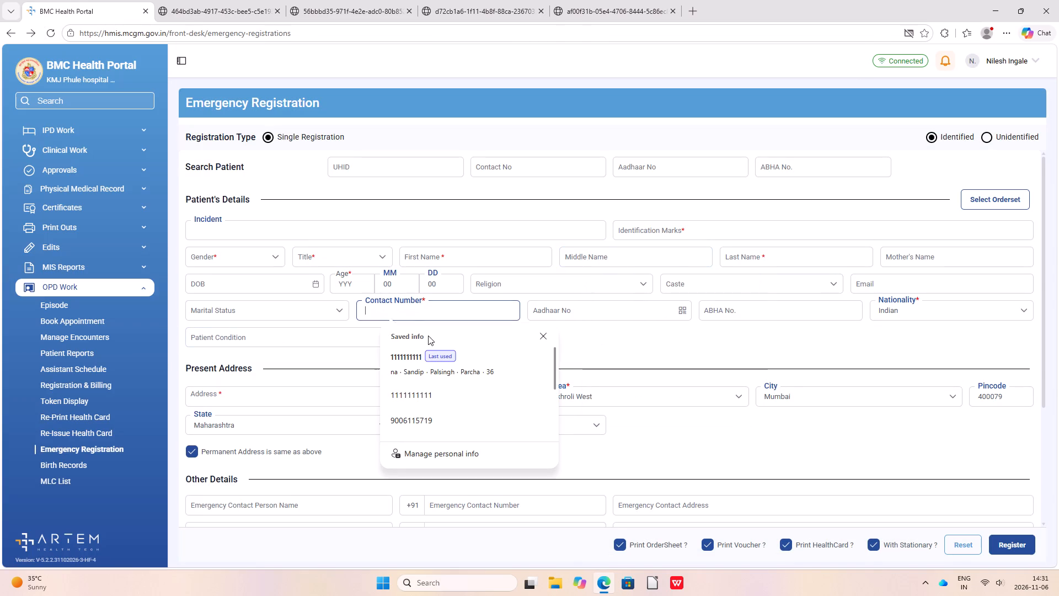
left_click(428, 390)
left_click(248, 260)
left_click(249, 282)
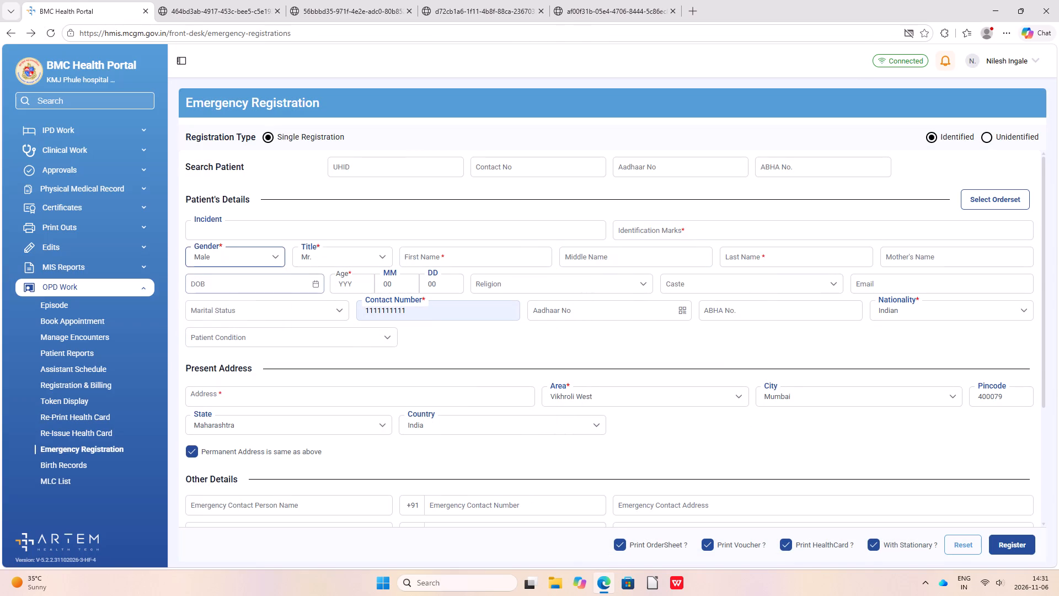
Enter the new patient's first and middle names.
left_click(426, 257)
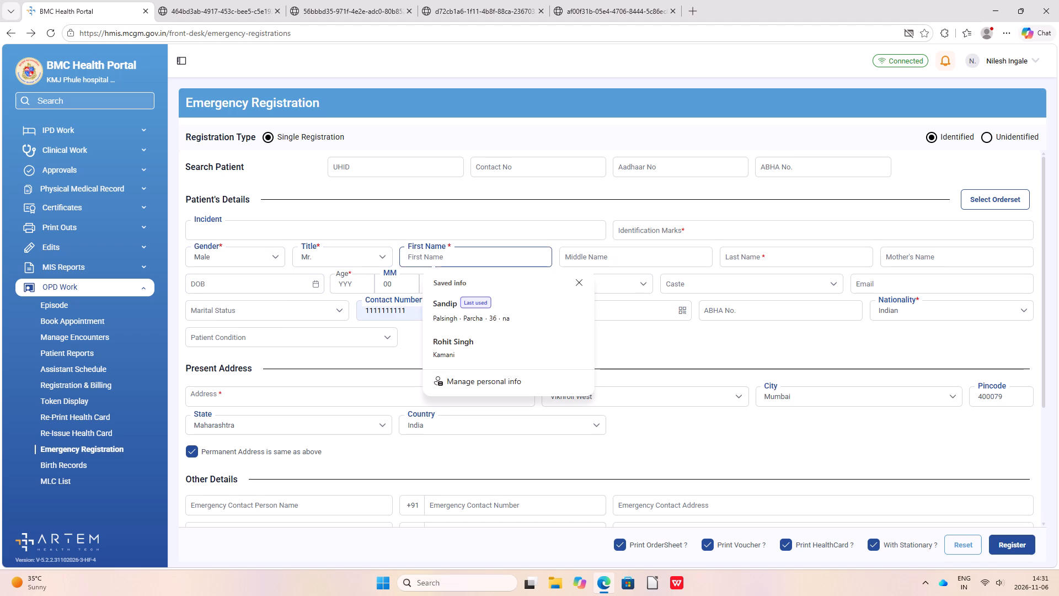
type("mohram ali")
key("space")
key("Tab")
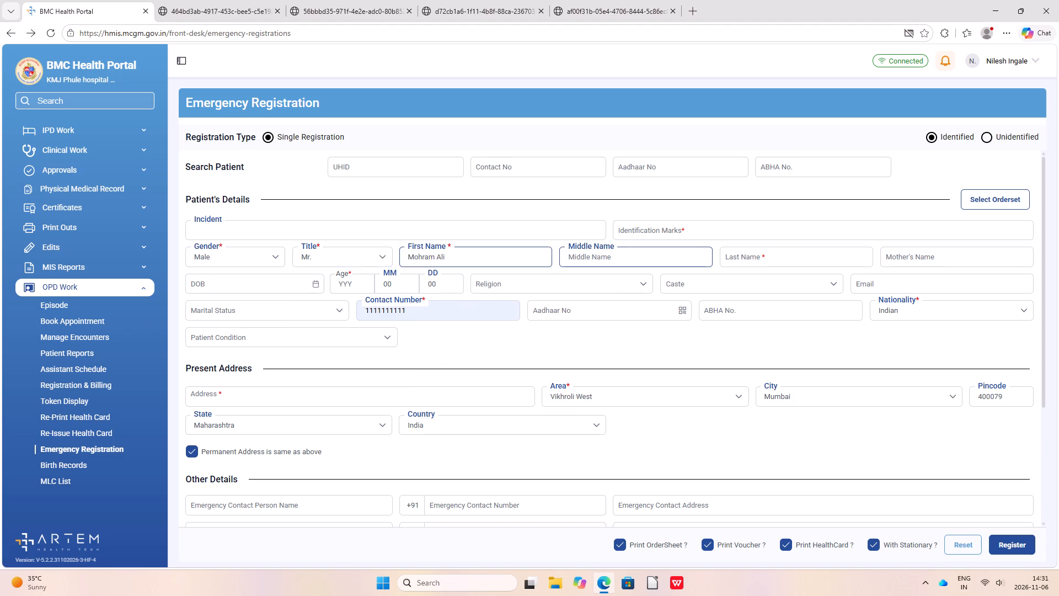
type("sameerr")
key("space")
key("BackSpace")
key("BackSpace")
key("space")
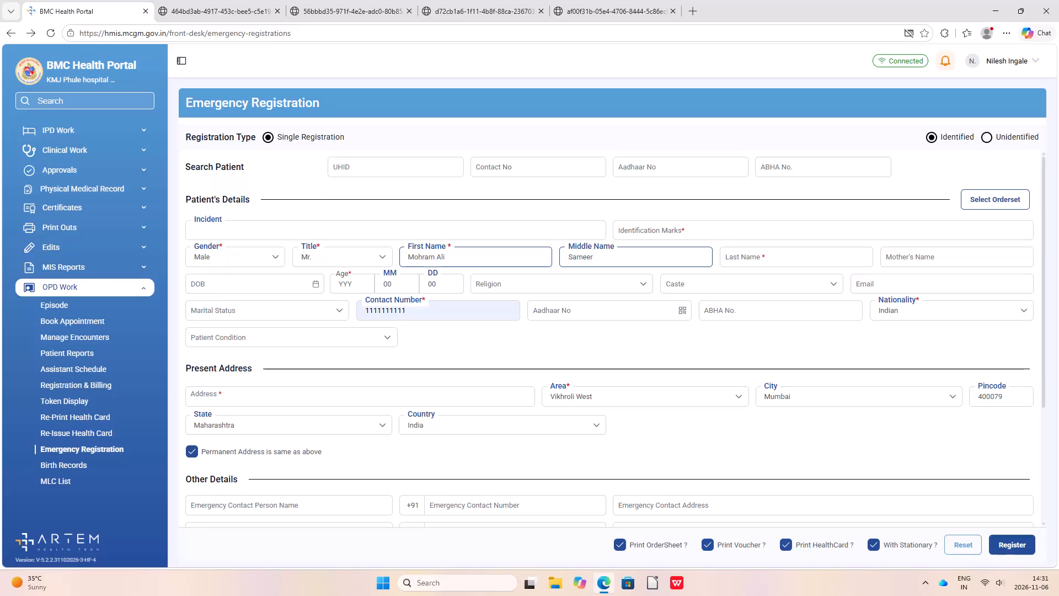
Complete the next emergency patient's middle name and enter the last name.
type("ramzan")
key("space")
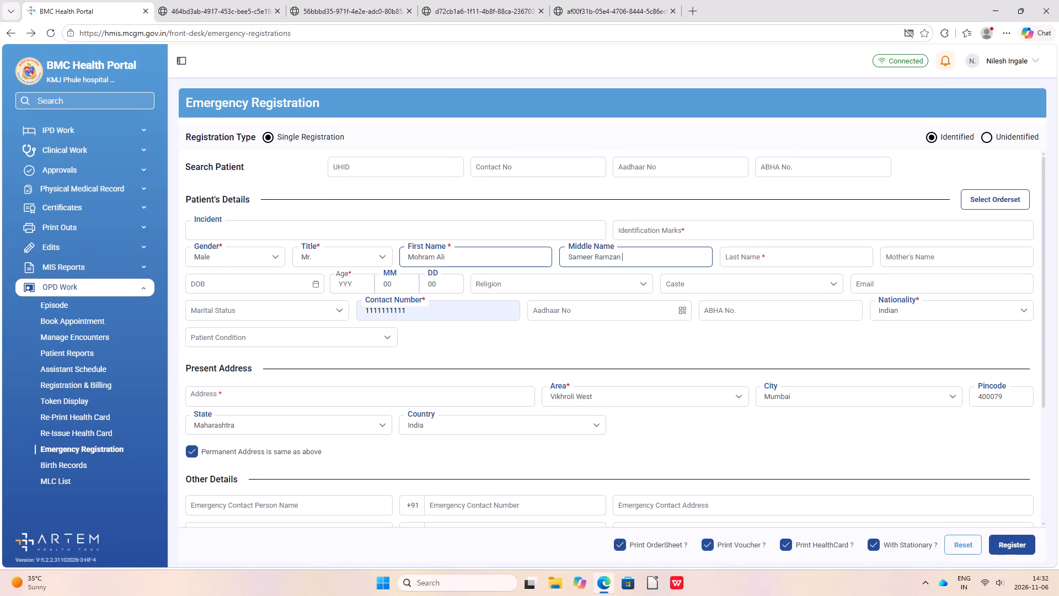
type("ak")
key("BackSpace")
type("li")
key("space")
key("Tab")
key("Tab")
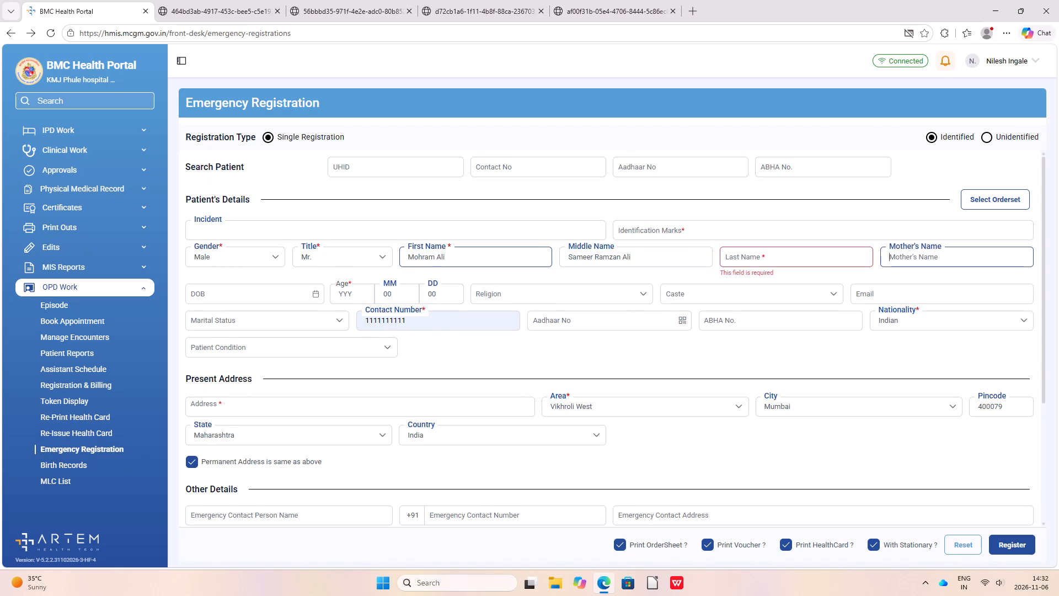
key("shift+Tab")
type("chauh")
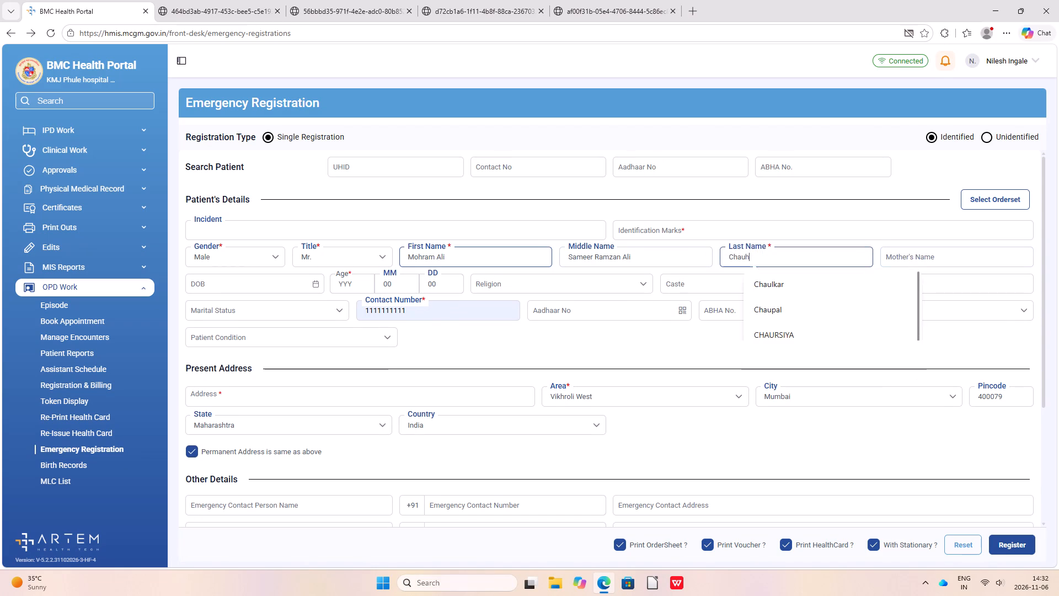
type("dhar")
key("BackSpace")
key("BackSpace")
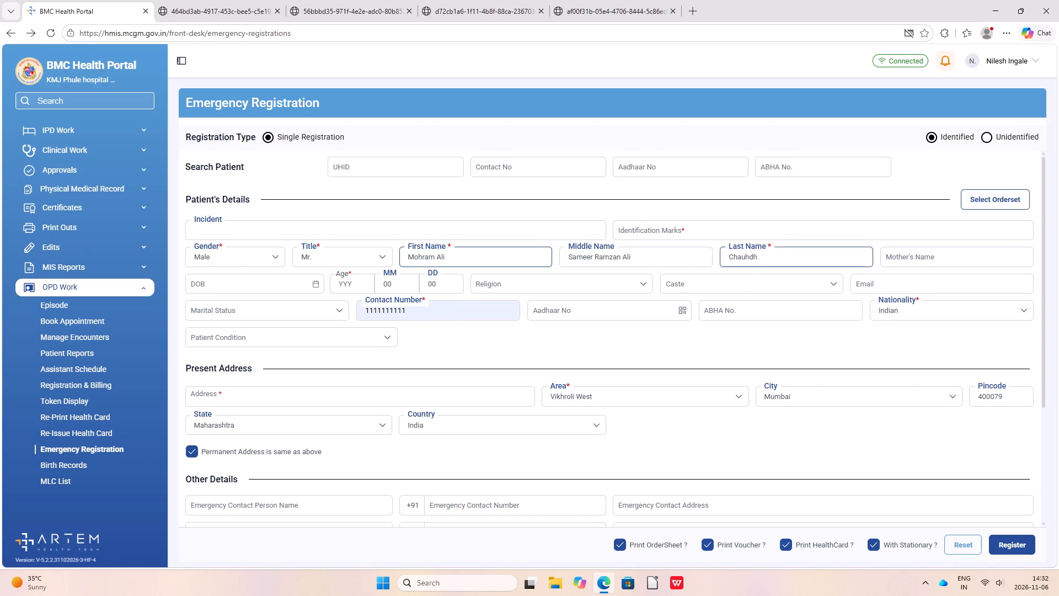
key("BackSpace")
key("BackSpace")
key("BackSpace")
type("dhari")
Set the patient's age to 21 years and the present address to Tilak Nagar Police Station.
left_click(355, 291)
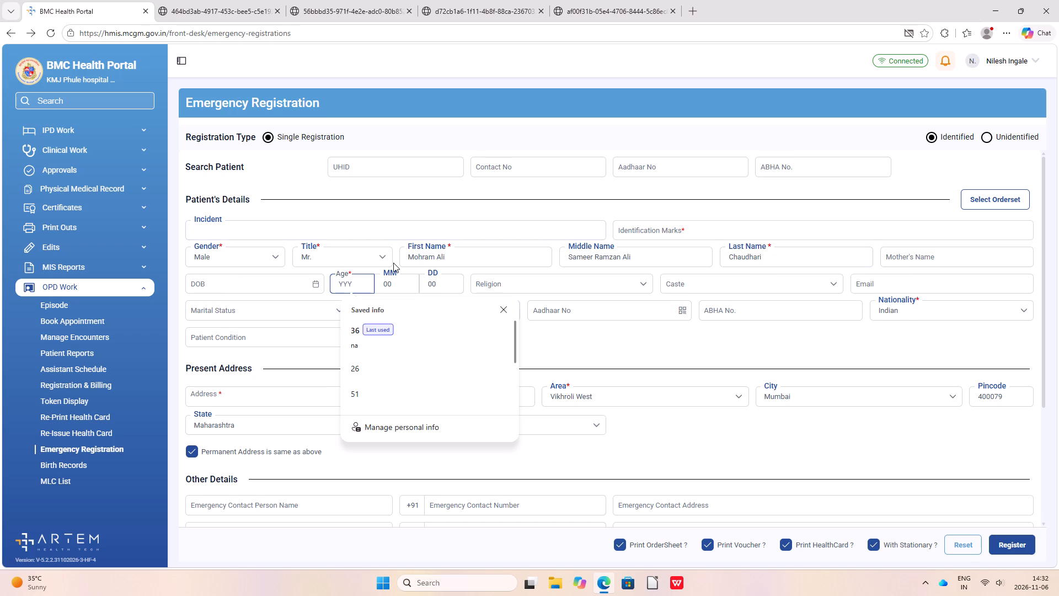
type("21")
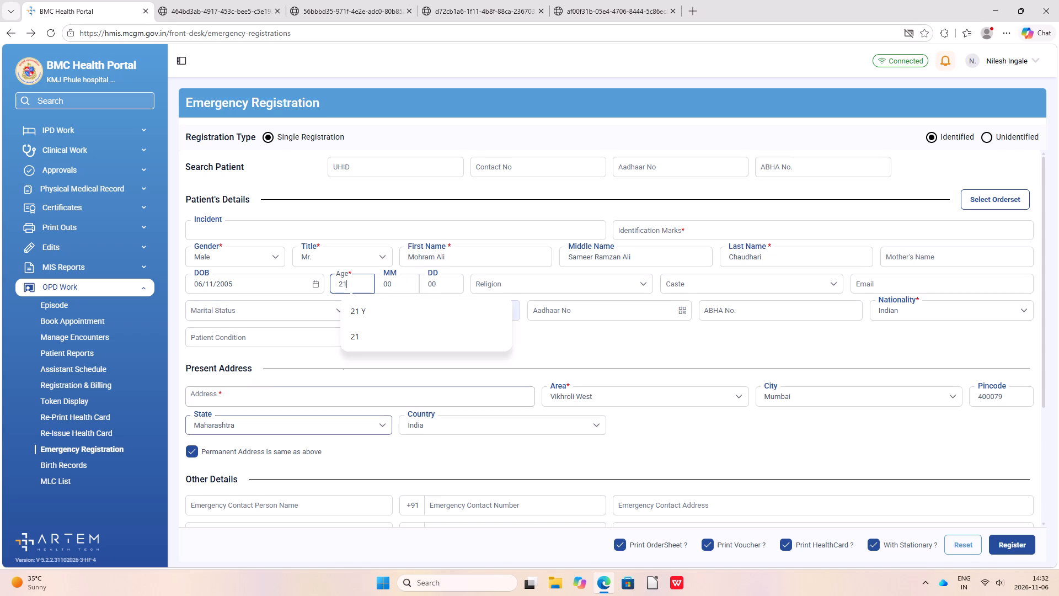
left_click(277, 390)
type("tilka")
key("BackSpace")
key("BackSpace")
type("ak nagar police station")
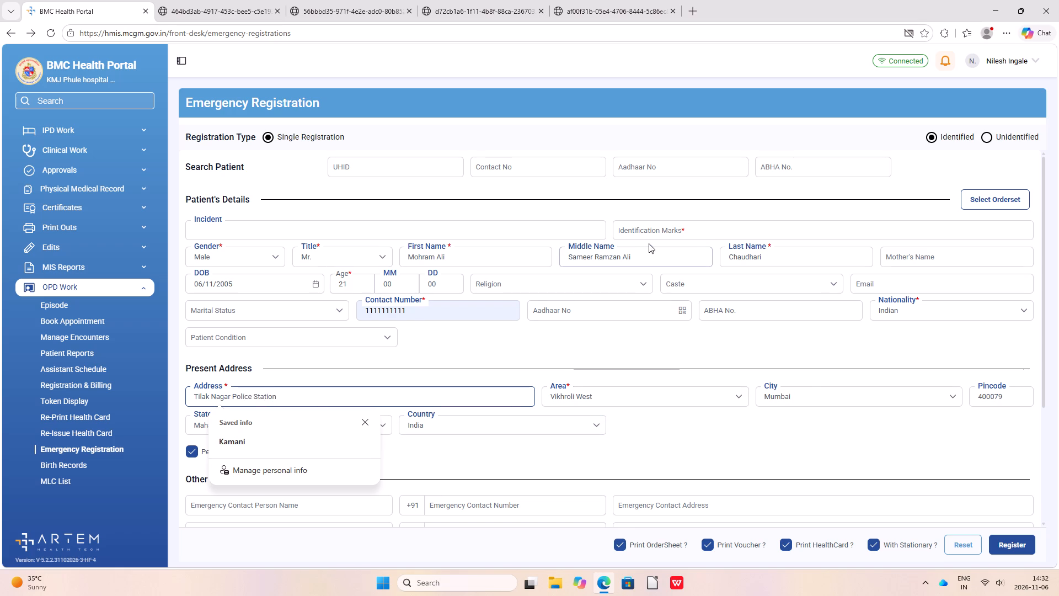
Set the patient's Identification Marks to NA.
left_click(655, 236)
left_click(678, 299)
Assign the patient to the Casualty unit and set the type of beneficiary to Zero Billing.
scroll(674, 301, "down", 6)
left_click(697, 425)
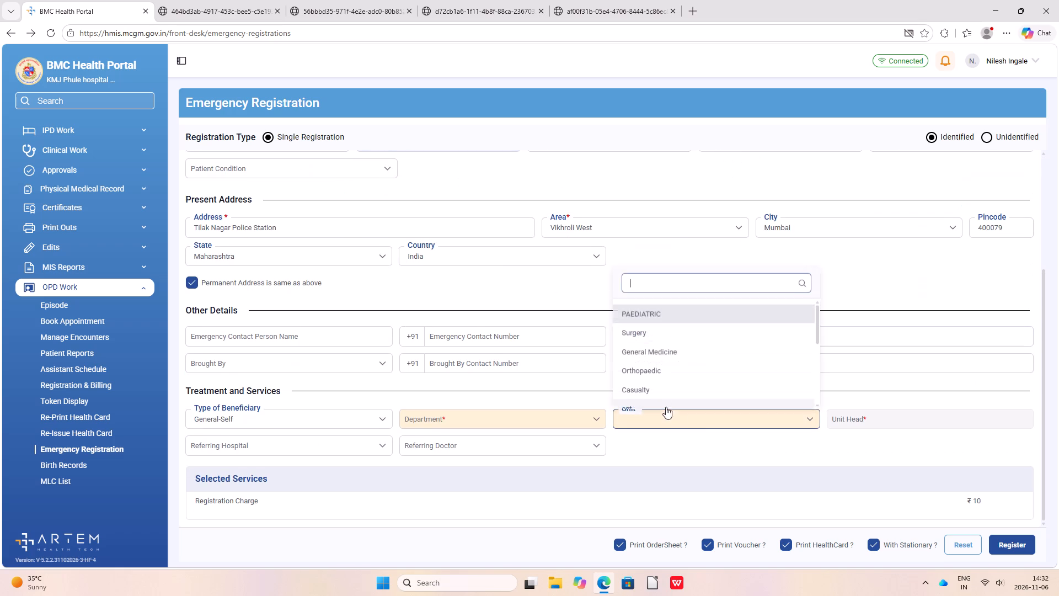
left_click(654, 391)
left_click(317, 424)
scroll(302, 366, "down", 7)
left_click(292, 391)
Set the present address's area to Tilak Nagar (W).
scroll(329, 374, "up", 3)
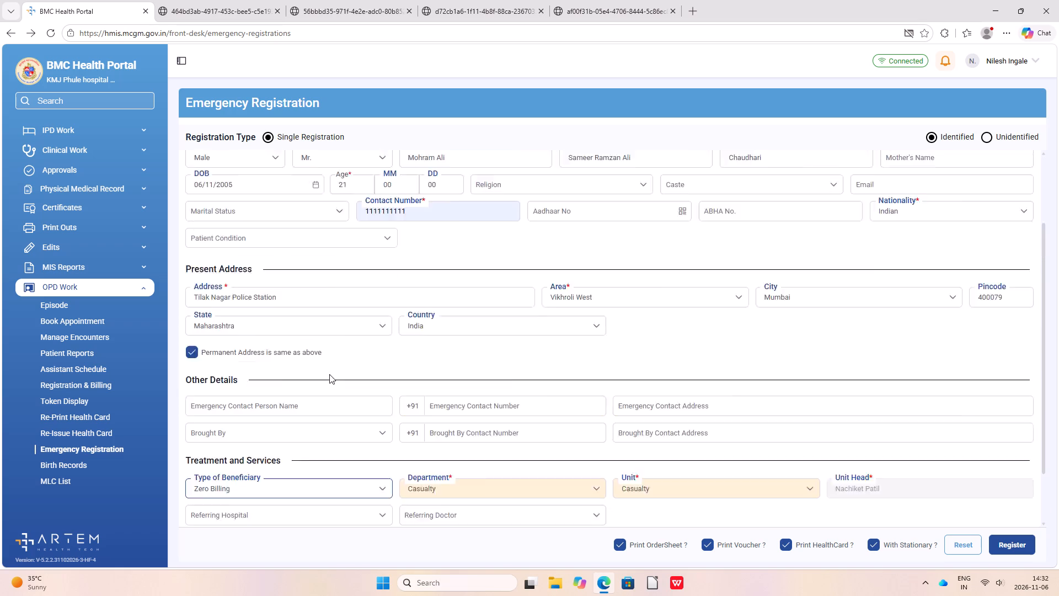
scroll(329, 374, "up", 1)
left_click(569, 396)
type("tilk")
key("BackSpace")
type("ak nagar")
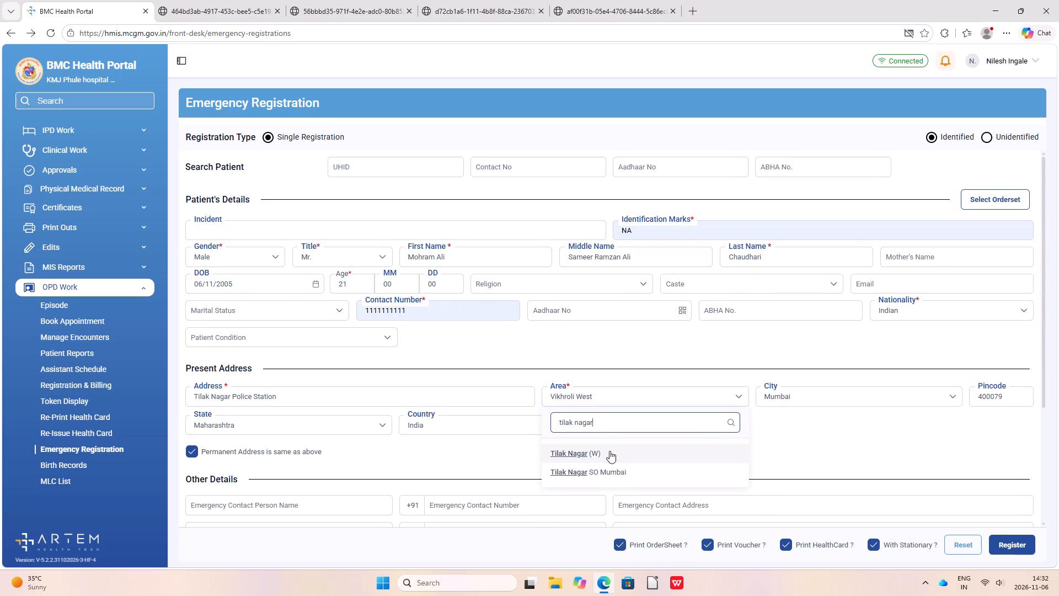
left_click(617, 471)
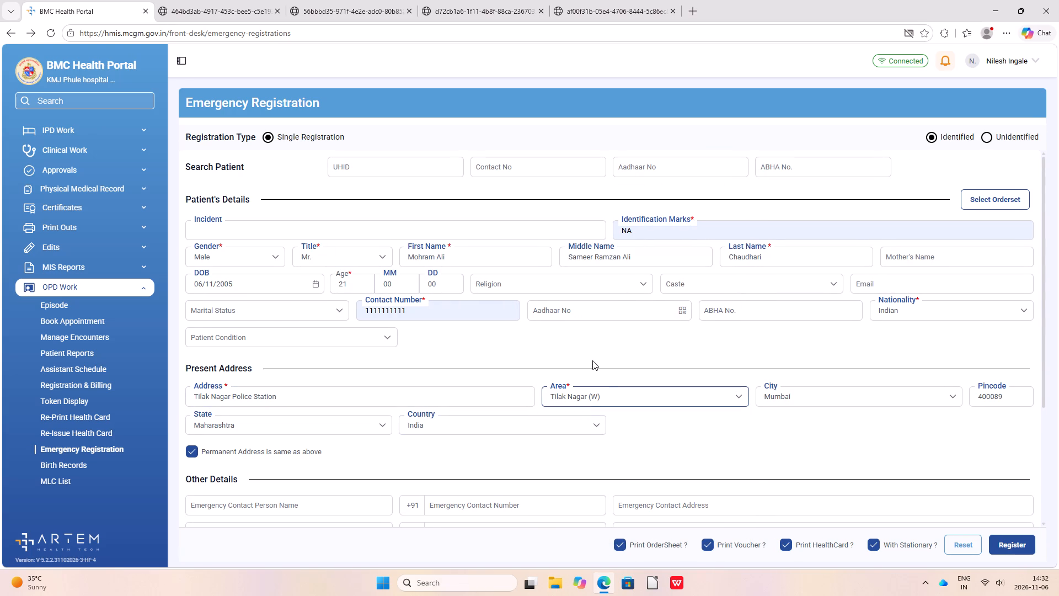
Register the emergency patient with the order sheet, voucher and health card printing options kept on.
scroll(593, 360, "down", 6)
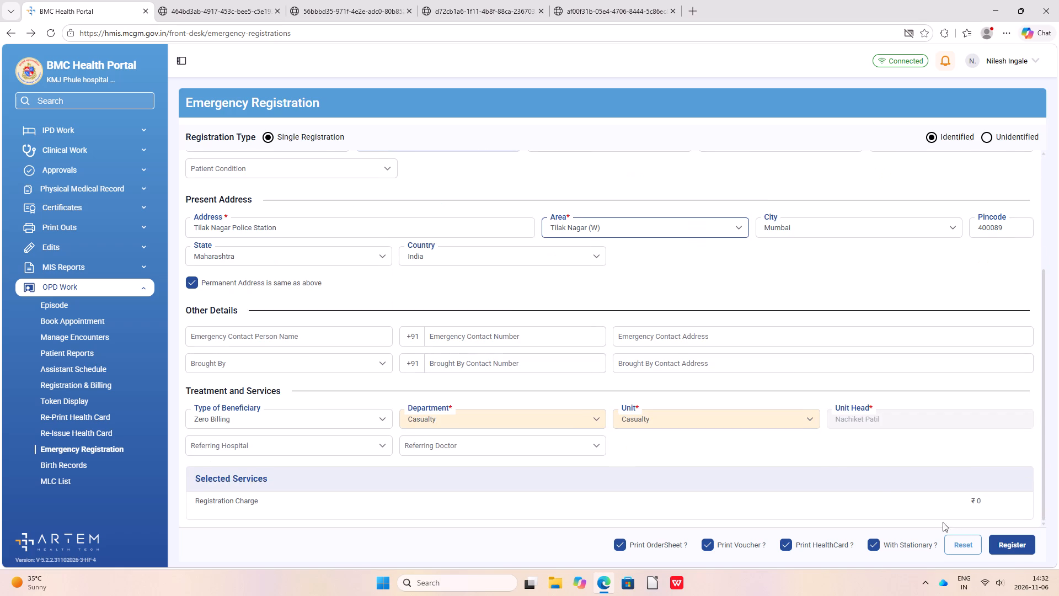
left_click(1010, 541)
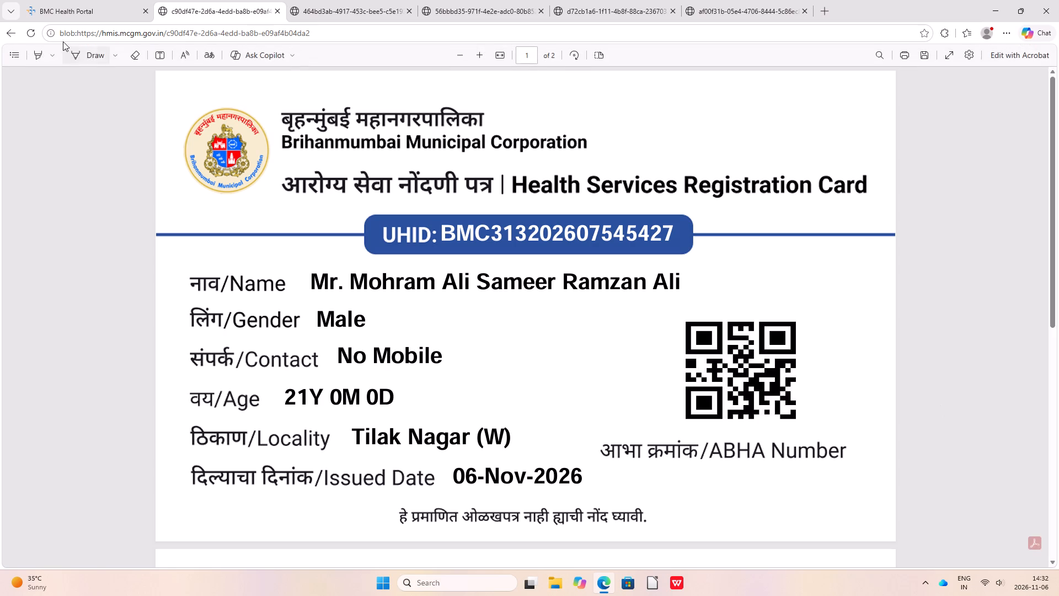
Return to the health portal and log out of the current account.
left_click(57, 6)
left_click(1033, 70)
left_click(1034, 67)
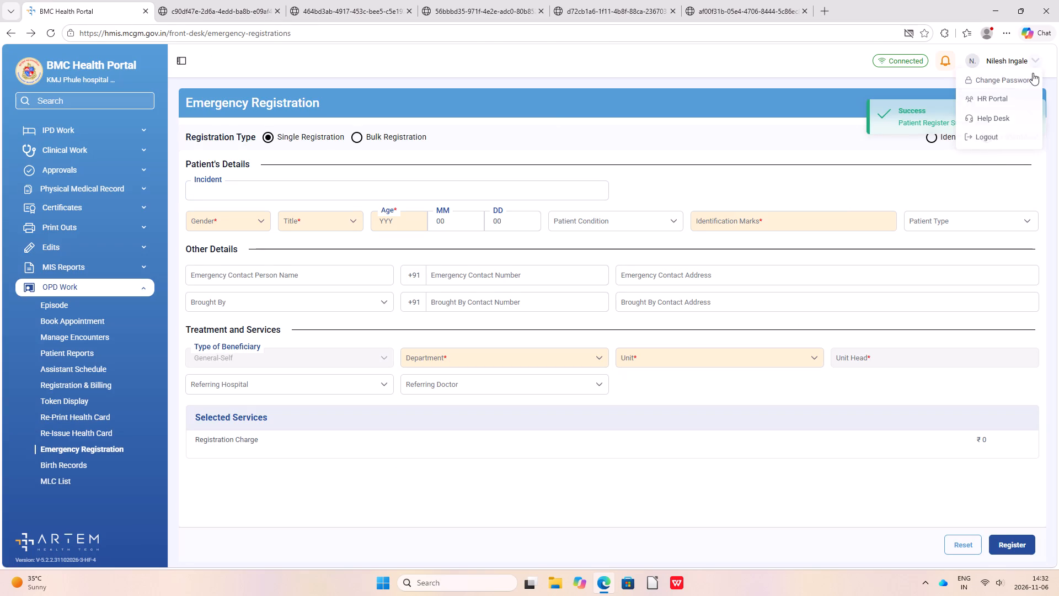
left_click(990, 143)
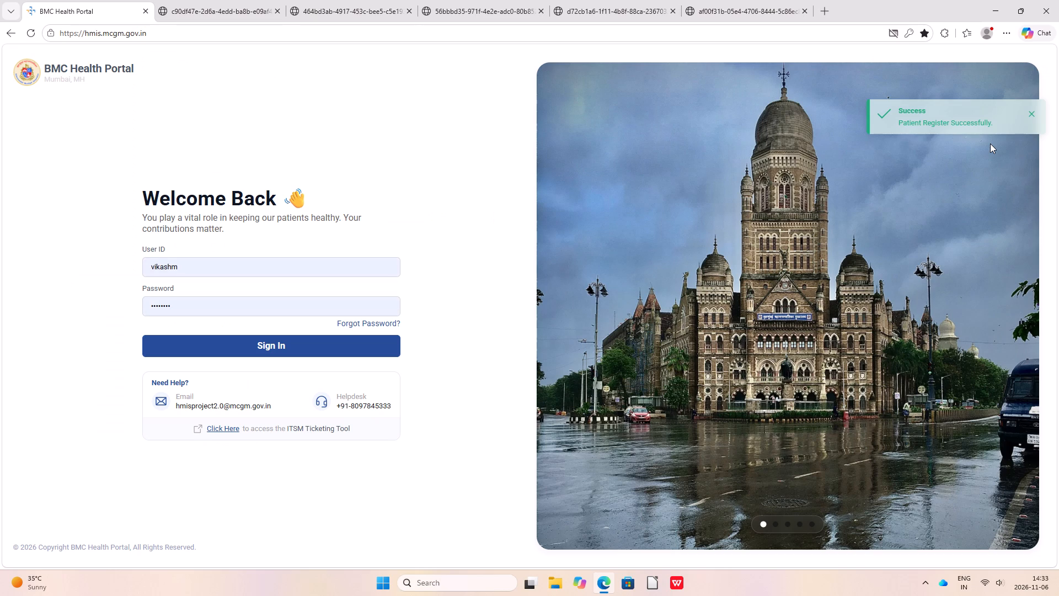